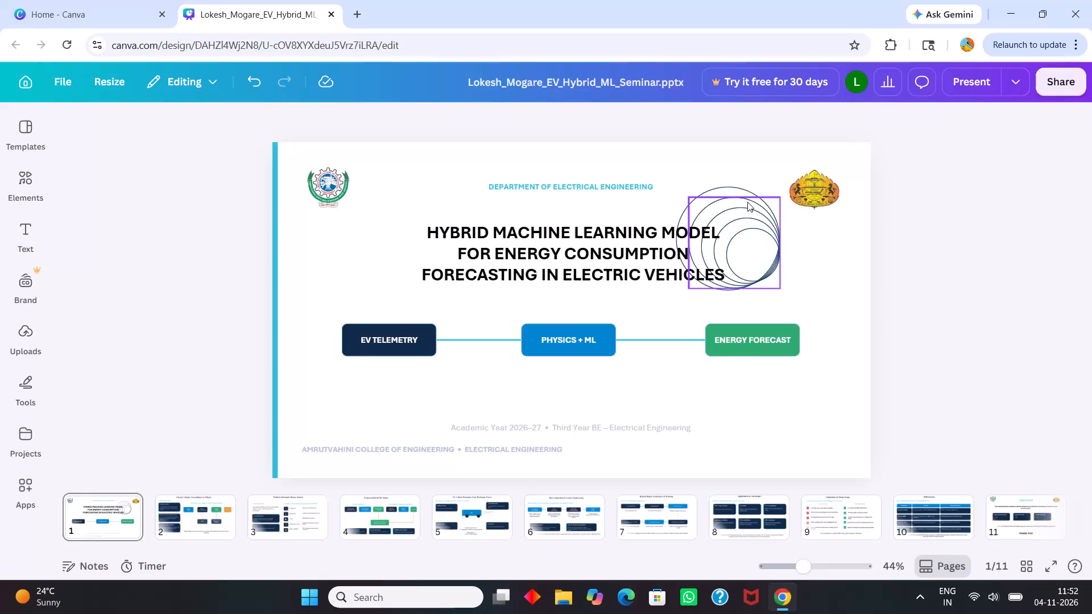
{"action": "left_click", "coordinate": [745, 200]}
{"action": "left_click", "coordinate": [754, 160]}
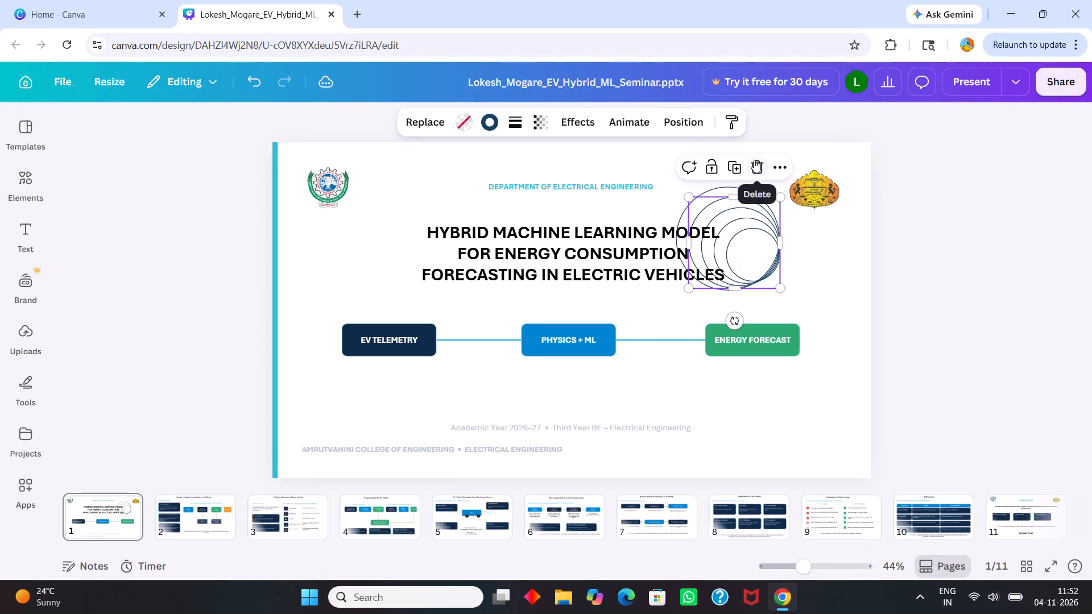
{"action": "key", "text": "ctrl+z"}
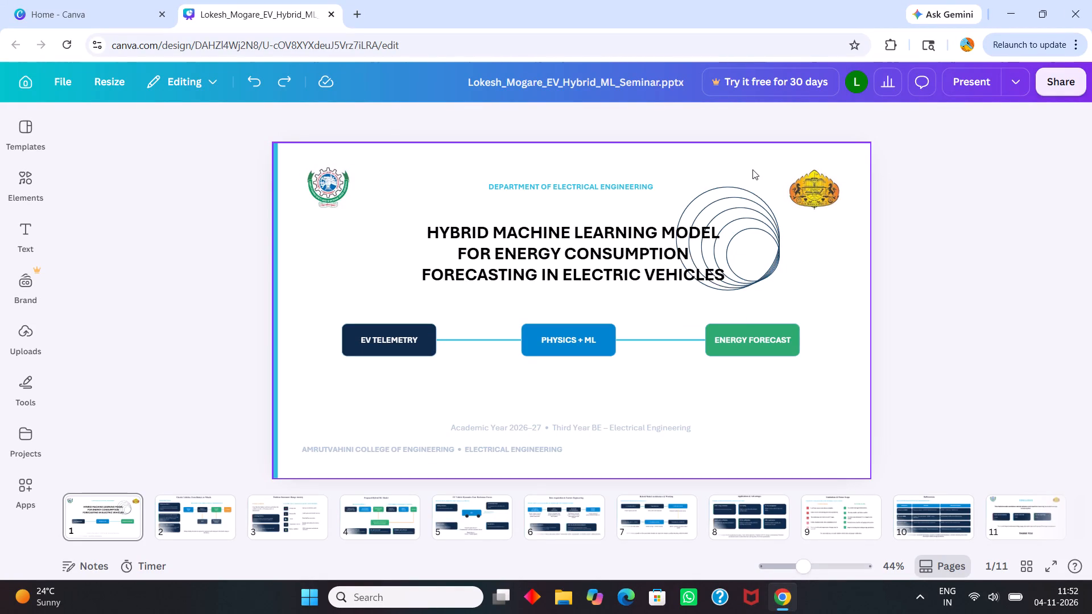
Delete the three outermost decorative circle outlines overlapping the title on slide 1.
{"action": "left_click", "coordinate": [749, 194]}
{"action": "left_click", "coordinate": [752, 157]}
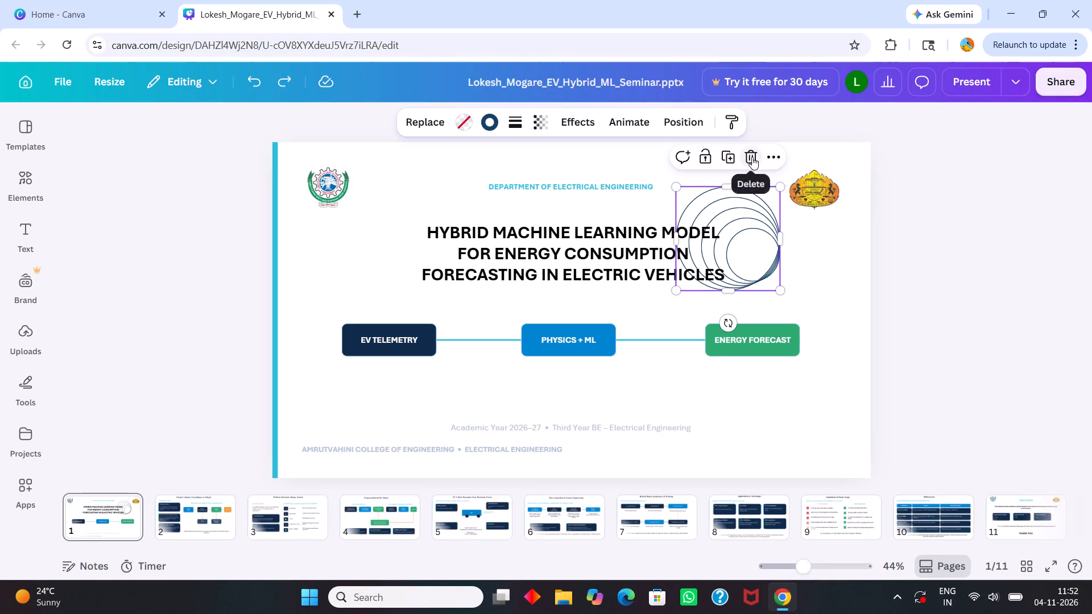
{"action": "left_click", "coordinate": [748, 204]}
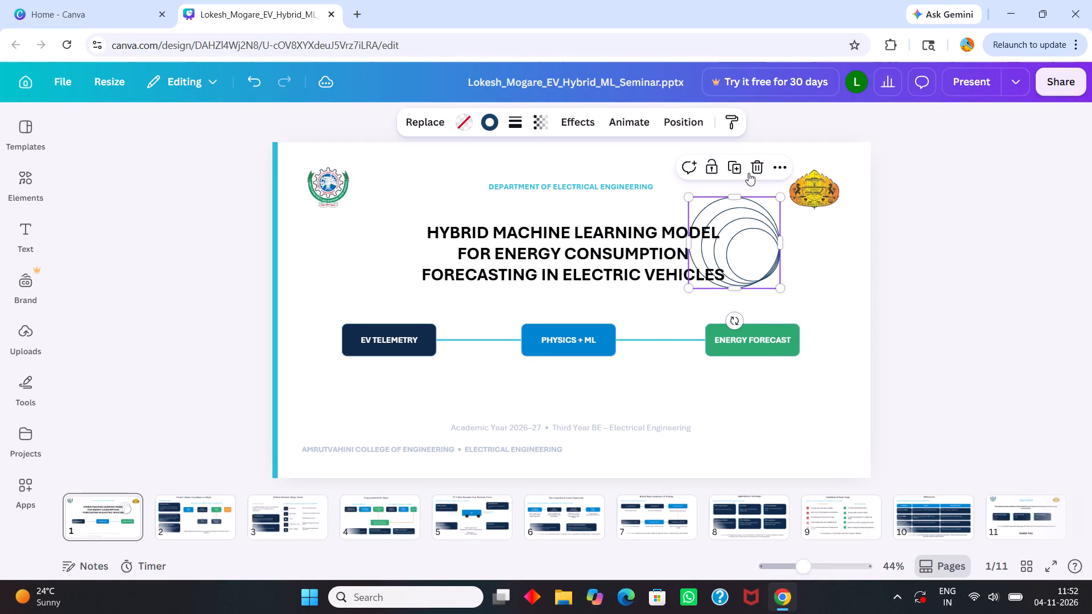
{"action": "left_click", "coordinate": [756, 166]}
{"action": "left_click", "coordinate": [746, 209]}
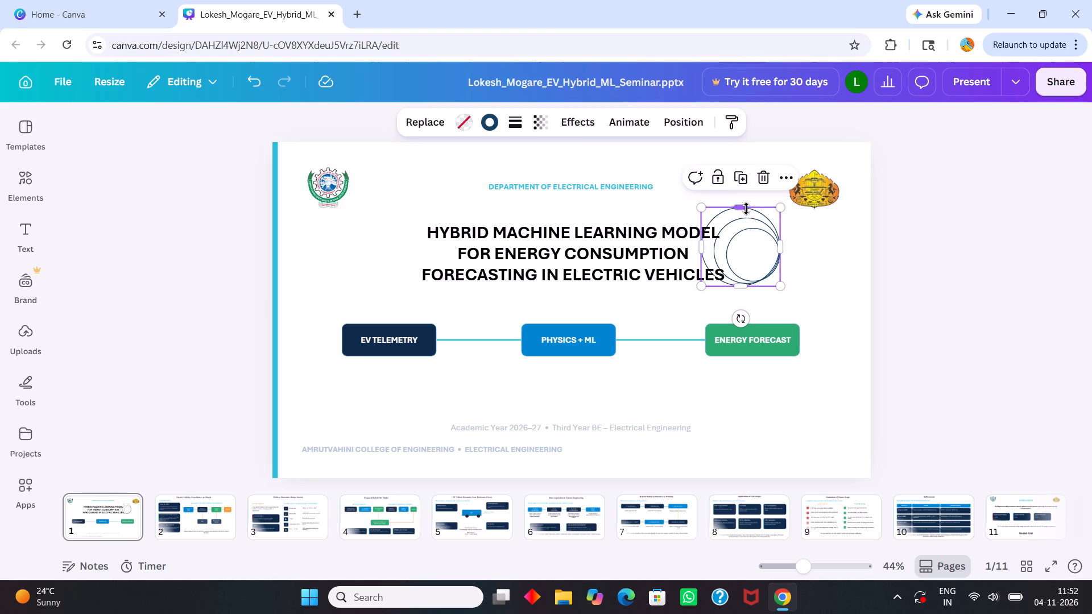
{"action": "left_click", "coordinate": [761, 185]}
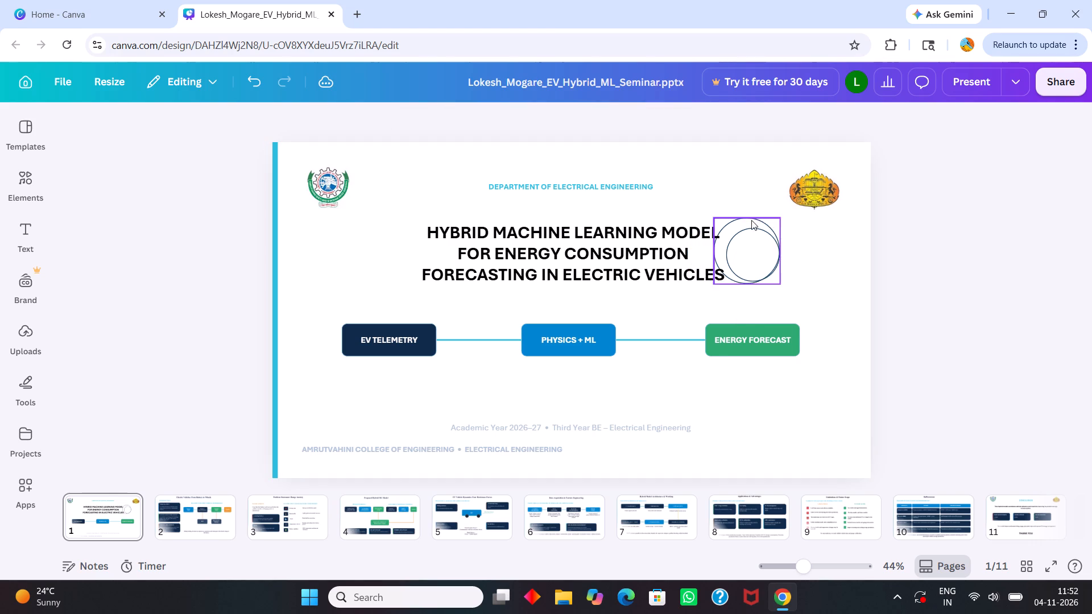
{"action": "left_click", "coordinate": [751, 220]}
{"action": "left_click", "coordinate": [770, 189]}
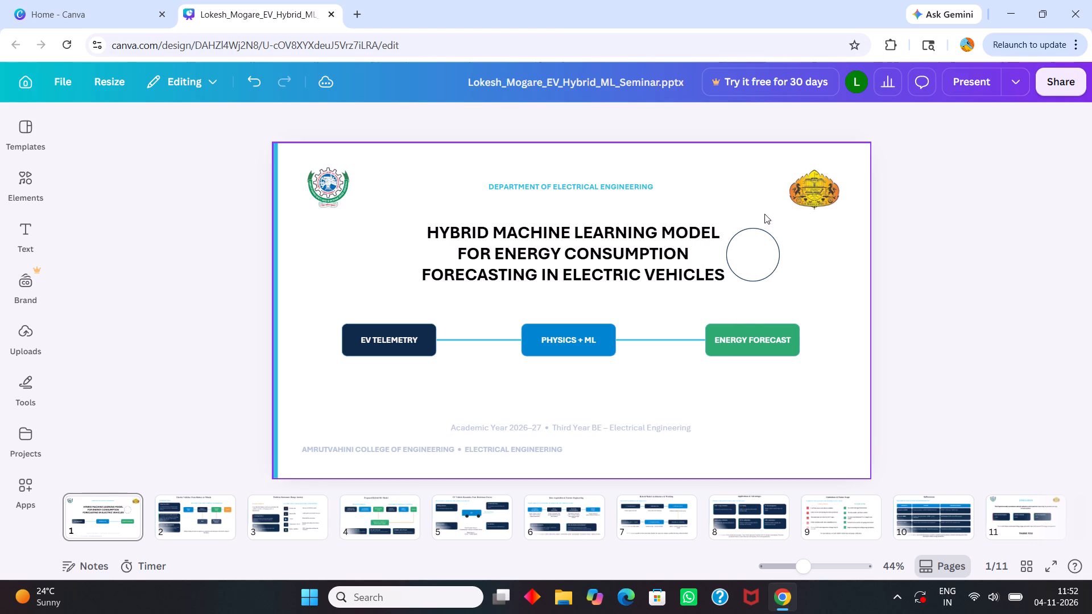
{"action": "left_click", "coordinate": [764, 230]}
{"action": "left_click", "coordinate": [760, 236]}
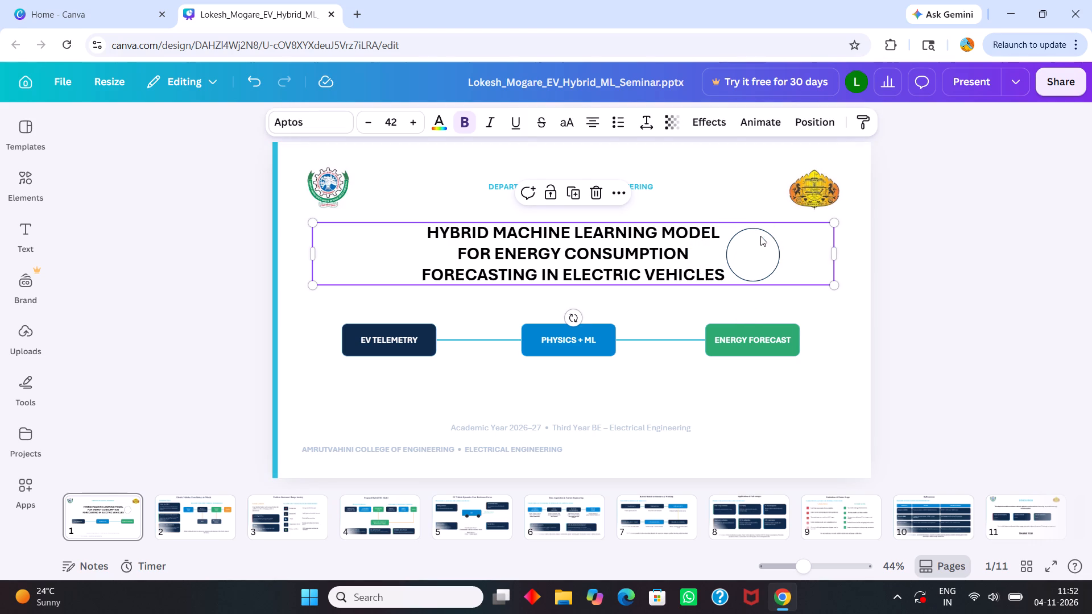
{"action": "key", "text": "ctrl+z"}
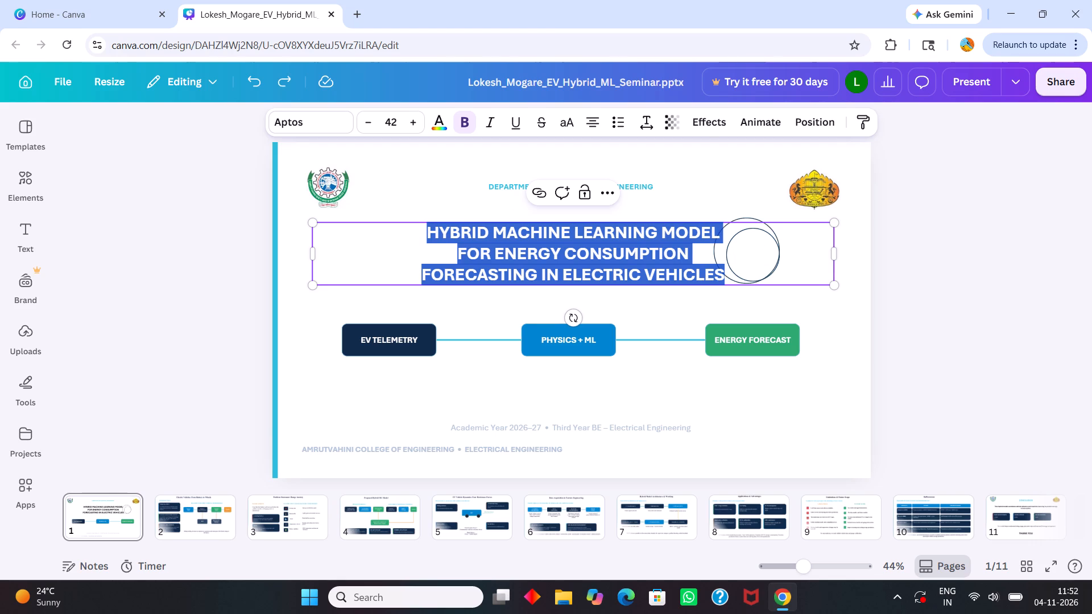
Delete the larger of the two remaining circle outlines beside the title.
{"action": "left_click", "coordinate": [748, 180]}
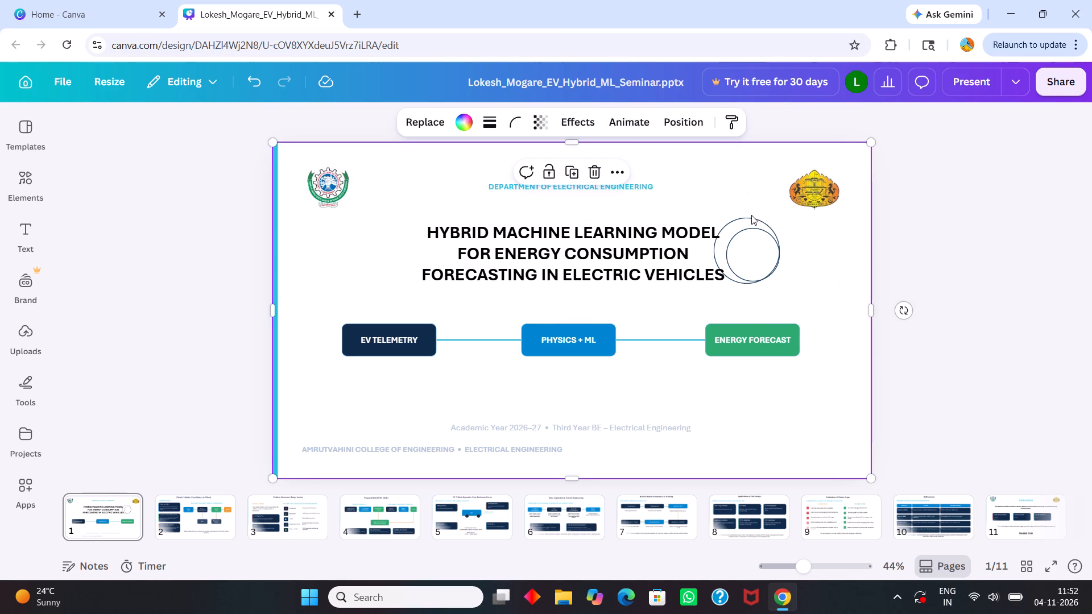
{"action": "left_click", "coordinate": [752, 218]}
{"action": "left_click", "coordinate": [766, 186]}
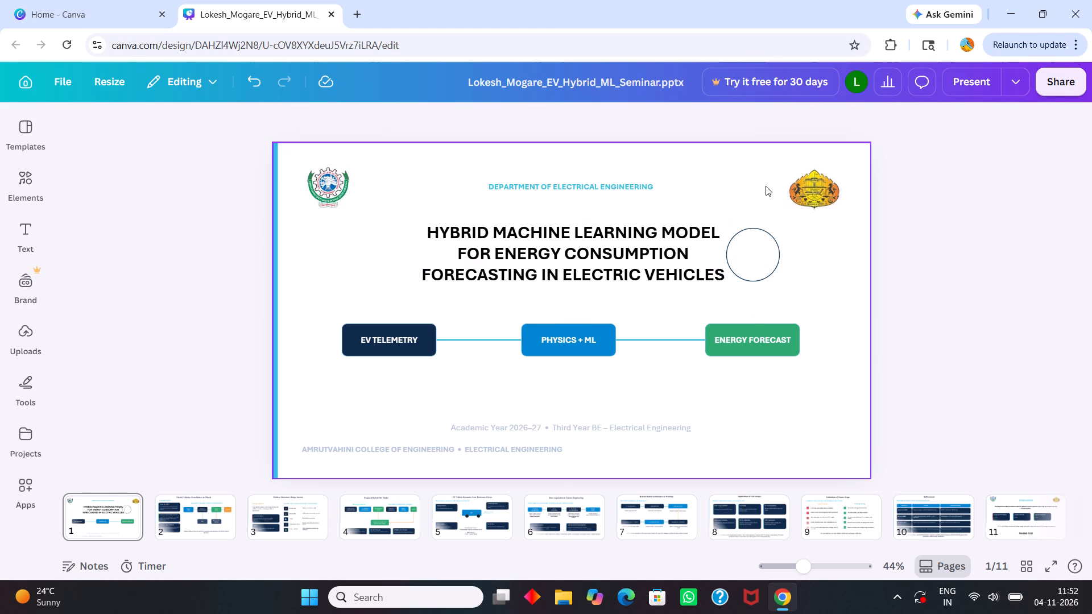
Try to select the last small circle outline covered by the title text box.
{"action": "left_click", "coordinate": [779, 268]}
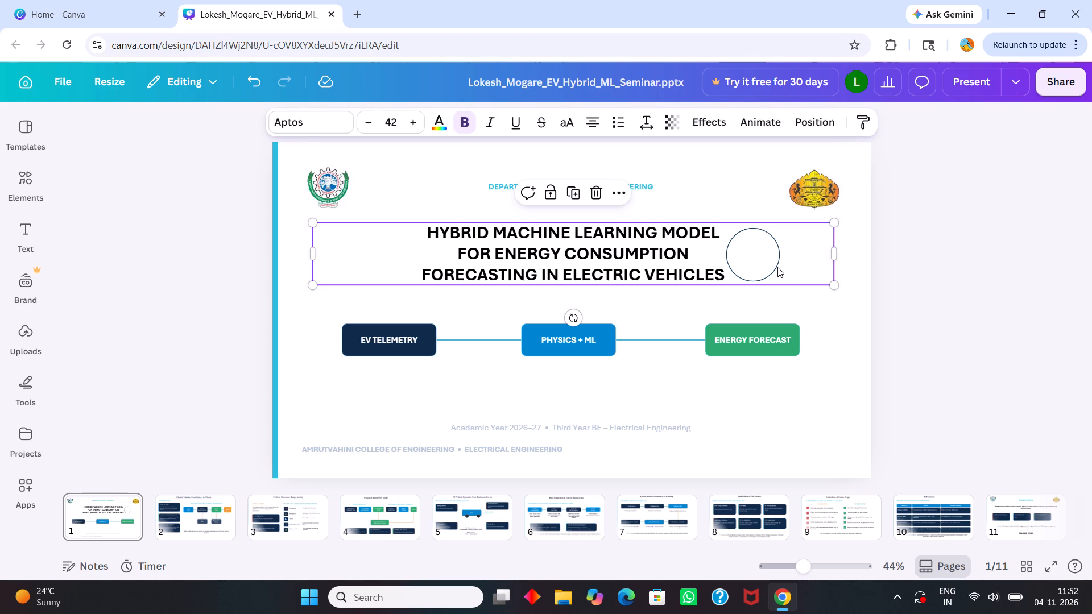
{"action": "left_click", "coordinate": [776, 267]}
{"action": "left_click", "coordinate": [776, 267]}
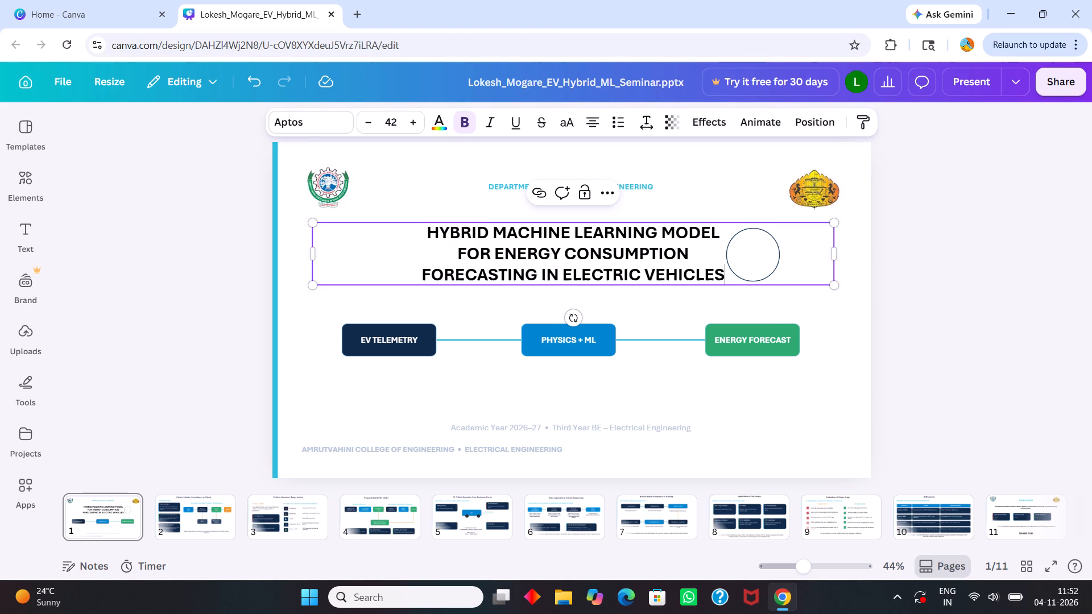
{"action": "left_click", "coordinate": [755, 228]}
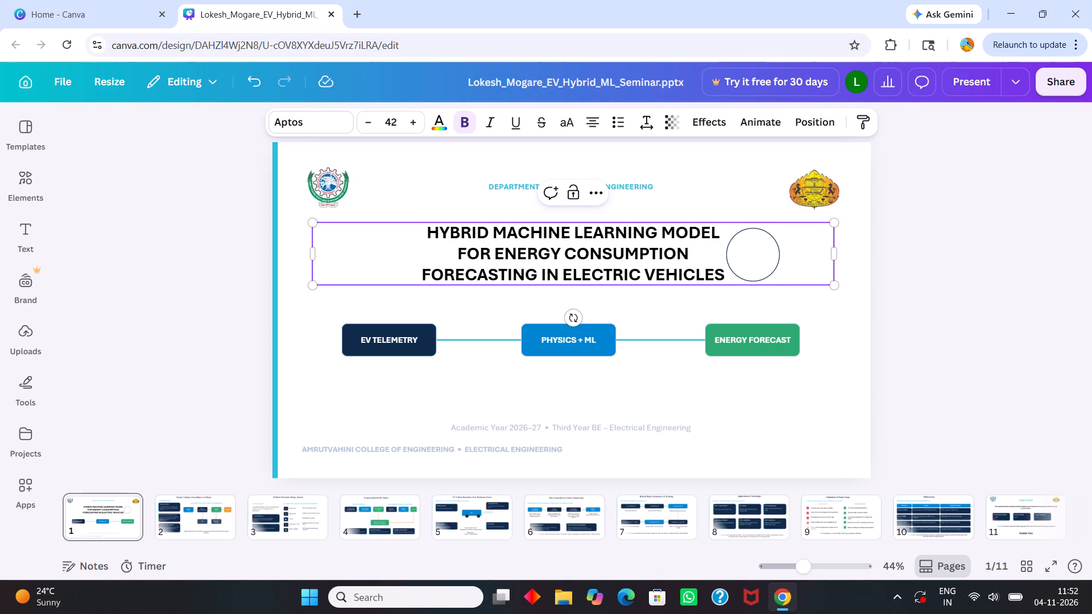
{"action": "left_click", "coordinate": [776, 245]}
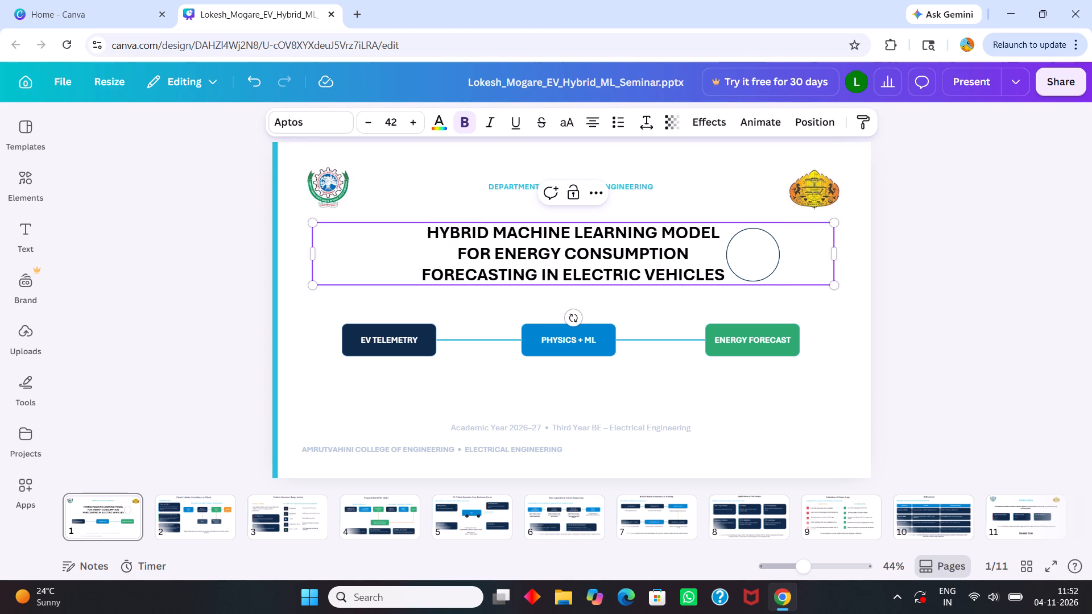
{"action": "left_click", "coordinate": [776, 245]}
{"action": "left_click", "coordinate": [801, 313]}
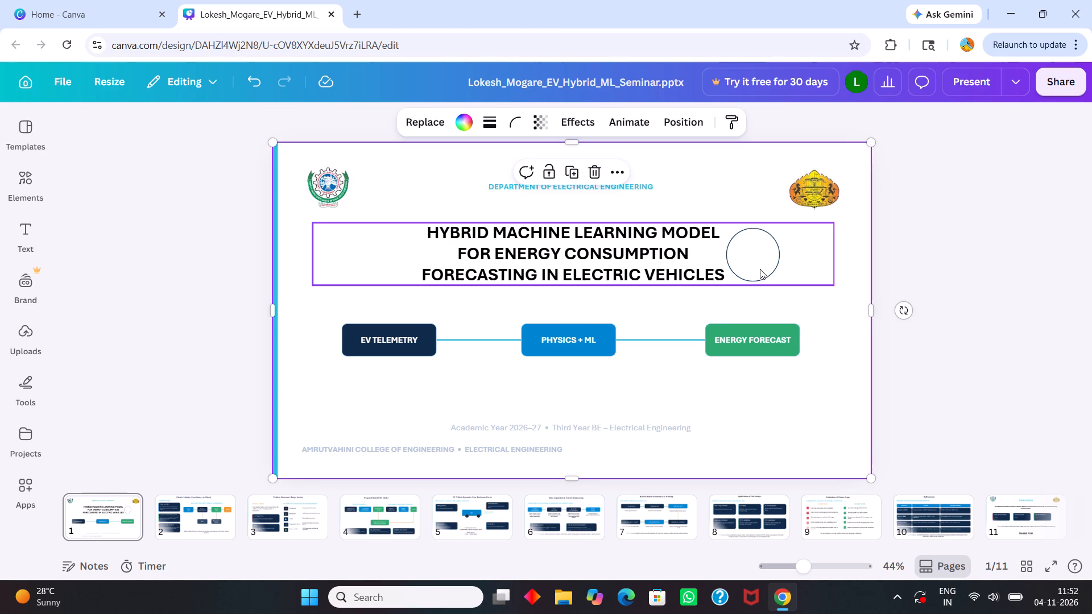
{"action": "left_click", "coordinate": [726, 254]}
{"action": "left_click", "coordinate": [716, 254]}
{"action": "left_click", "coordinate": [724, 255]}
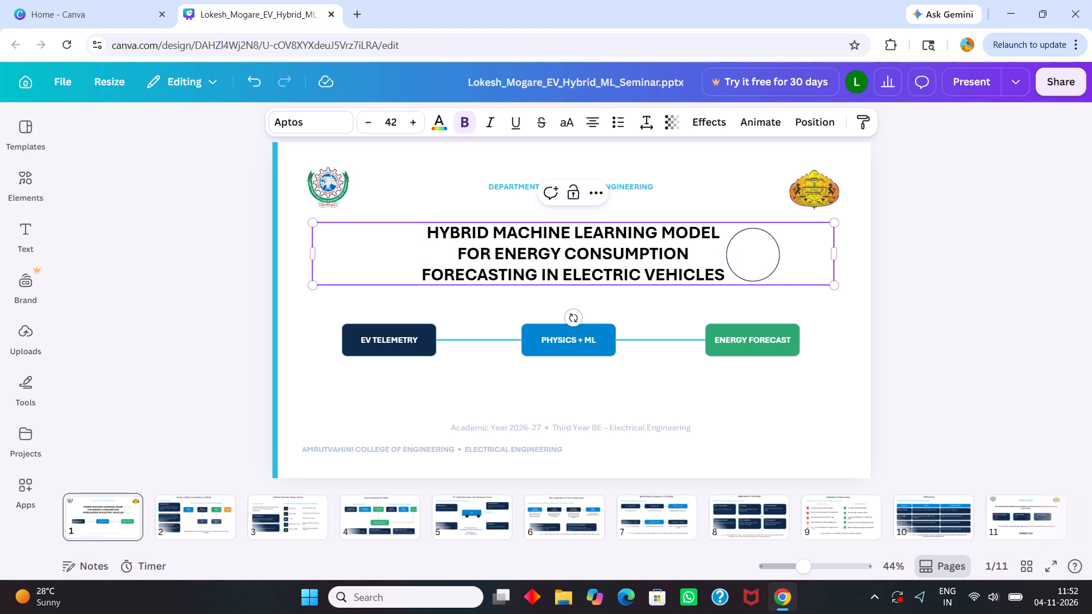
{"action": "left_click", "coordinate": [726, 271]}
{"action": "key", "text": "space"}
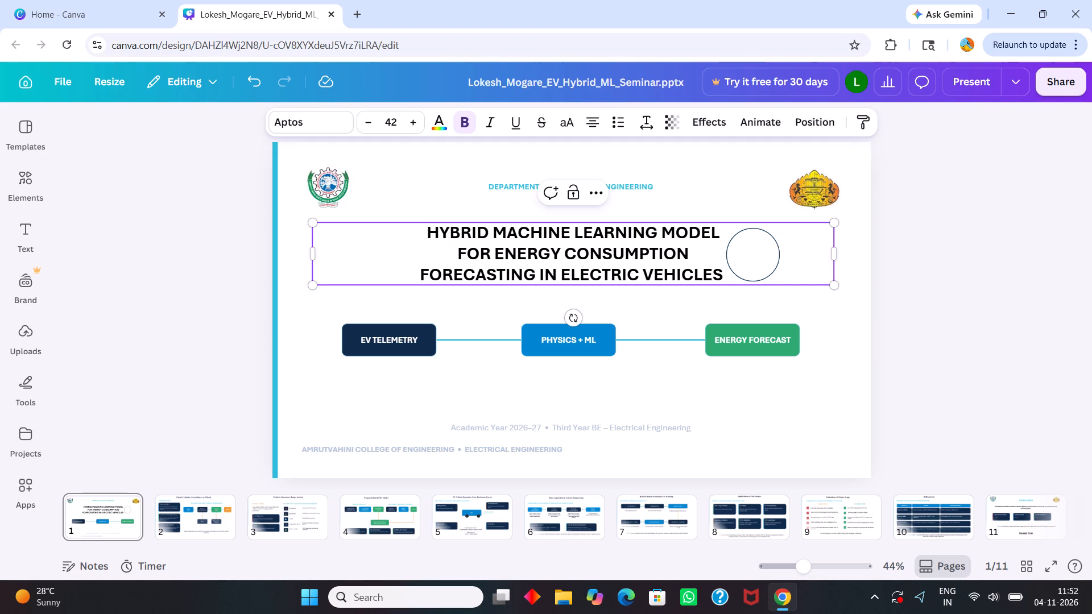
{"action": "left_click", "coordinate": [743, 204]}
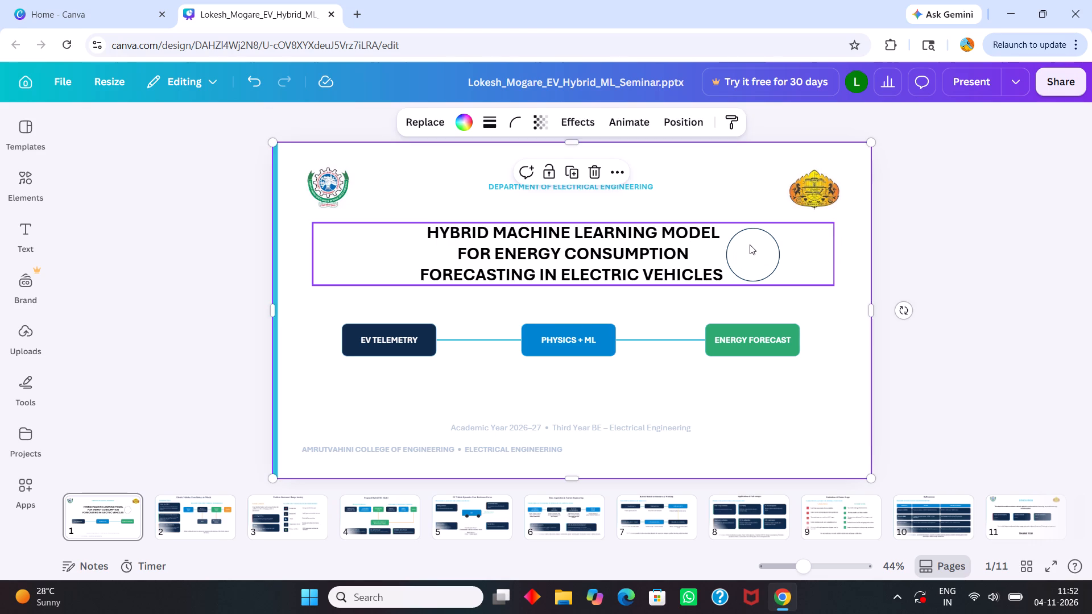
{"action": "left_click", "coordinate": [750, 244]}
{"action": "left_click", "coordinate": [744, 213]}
Move the title text box up out of the way and delete the last circle outline beneath it.
{"action": "left_click_drag", "start_coordinate": [761, 231], "coordinate": [735, 142]}
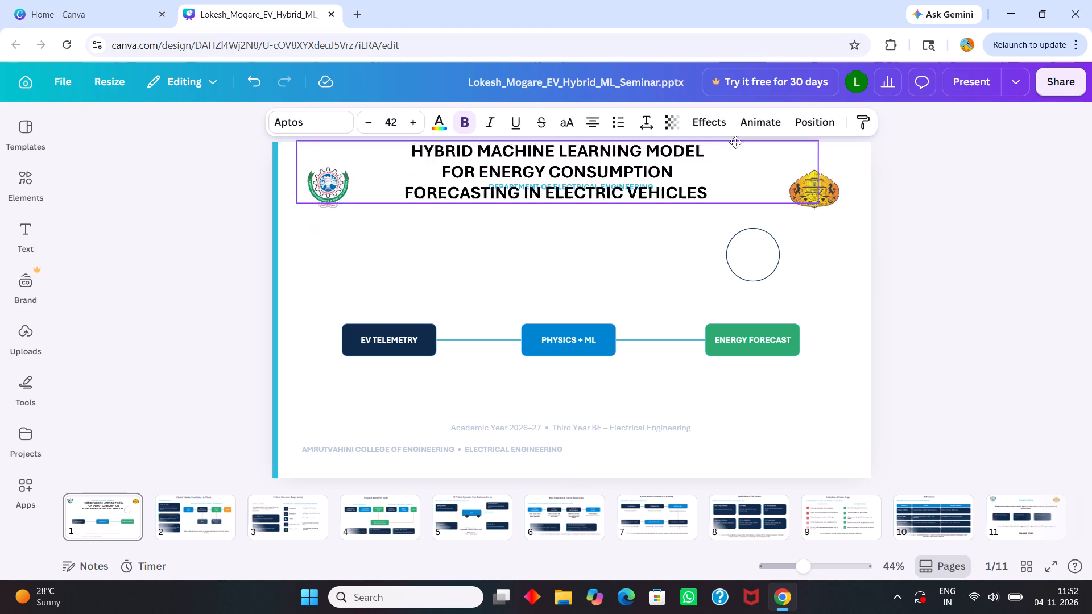
{"action": "left_click_drag", "start_coordinate": [735, 142], "coordinate": [680, 128]}
{"action": "left_click", "coordinate": [759, 232]}
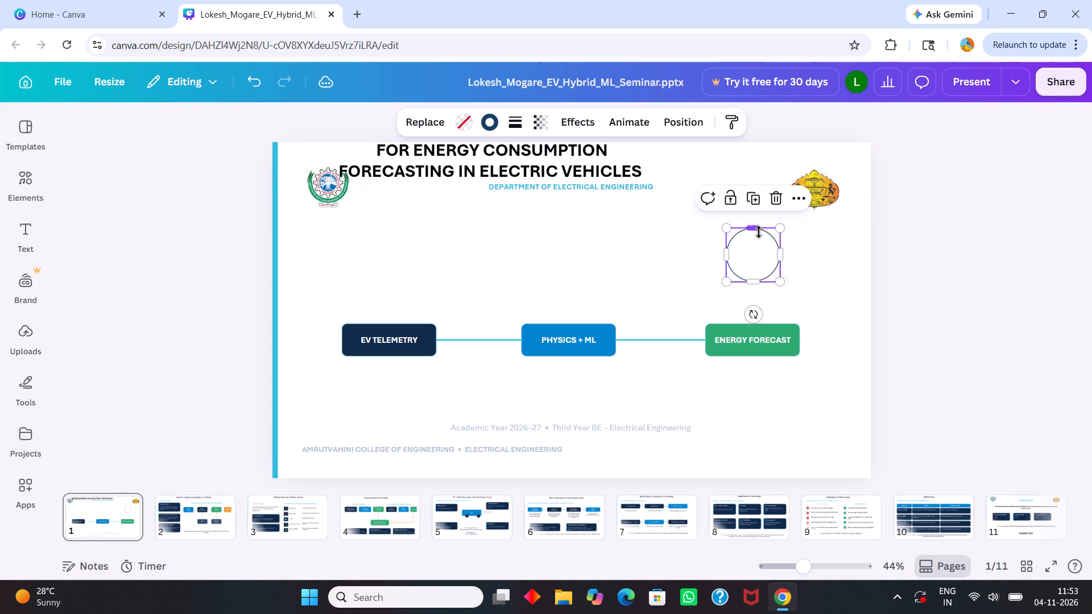
{"action": "left_click", "coordinate": [773, 205]}
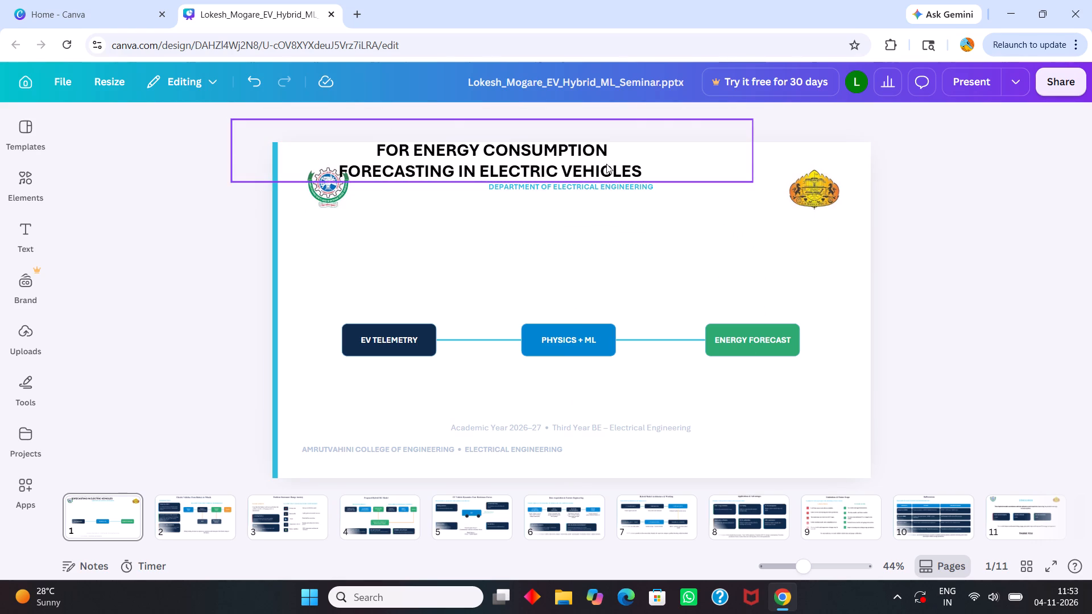
Move the title back to the slide's horizontal centre, with equal 112 gaps to the department heading above and the flow boxes below.
{"action": "left_click_drag", "start_coordinate": [601, 164], "coordinate": [666, 264]}
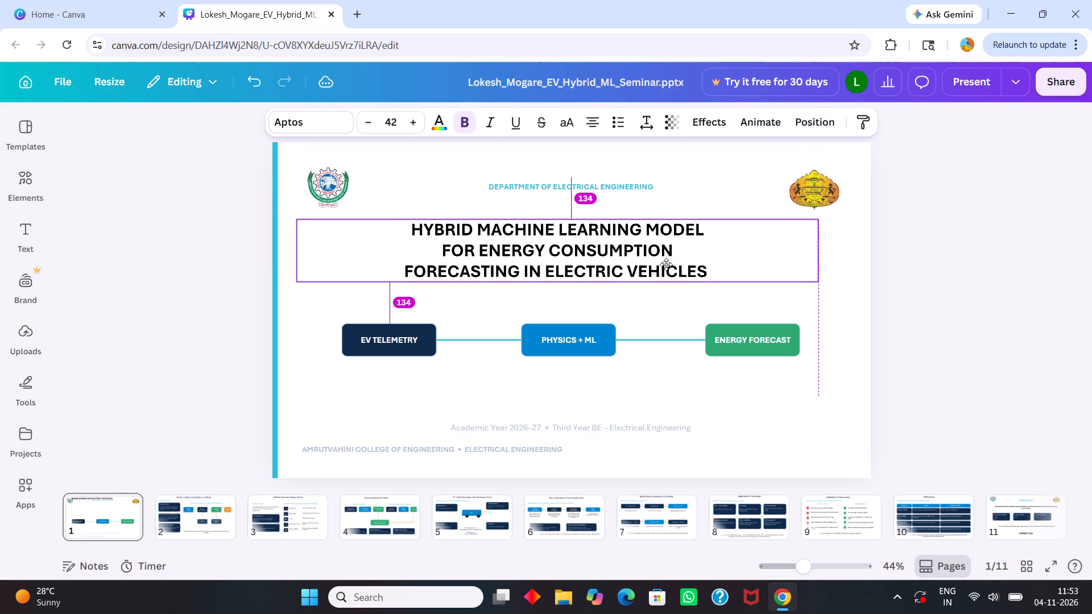
{"action": "left_click_drag", "start_coordinate": [666, 264], "coordinate": [668, 267]}
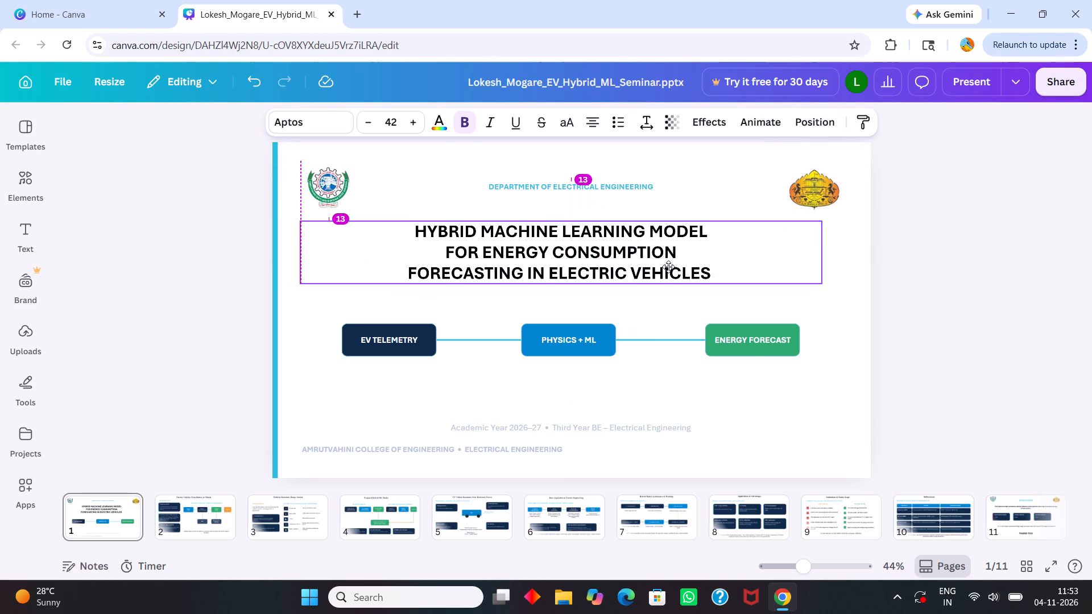
{"action": "left_click_drag", "start_coordinate": [668, 267], "coordinate": [673, 270]}
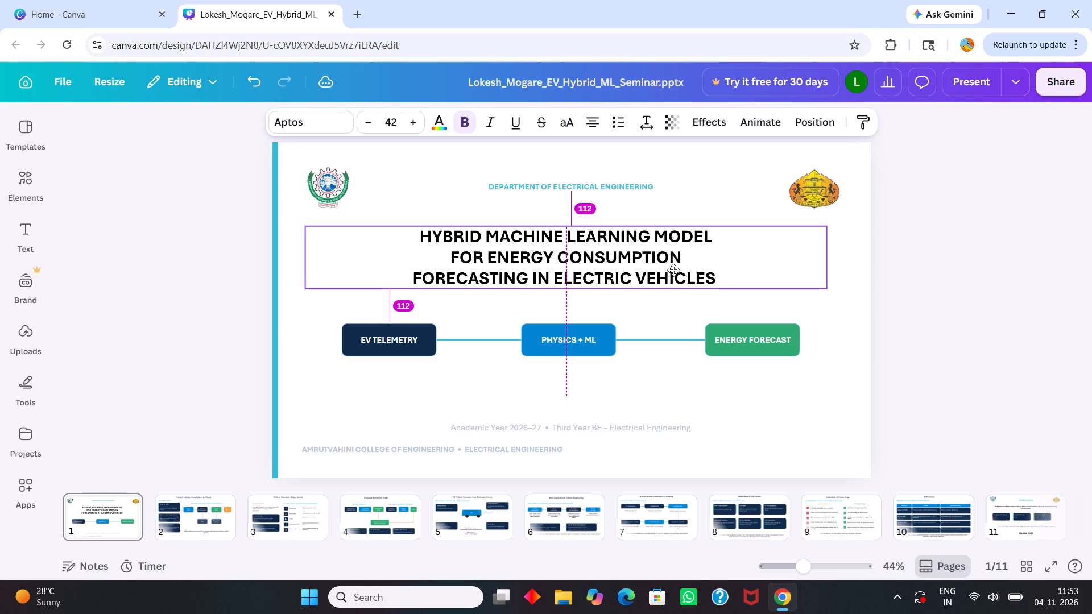
{"action": "left_click_drag", "start_coordinate": [673, 270], "coordinate": [680, 269]}
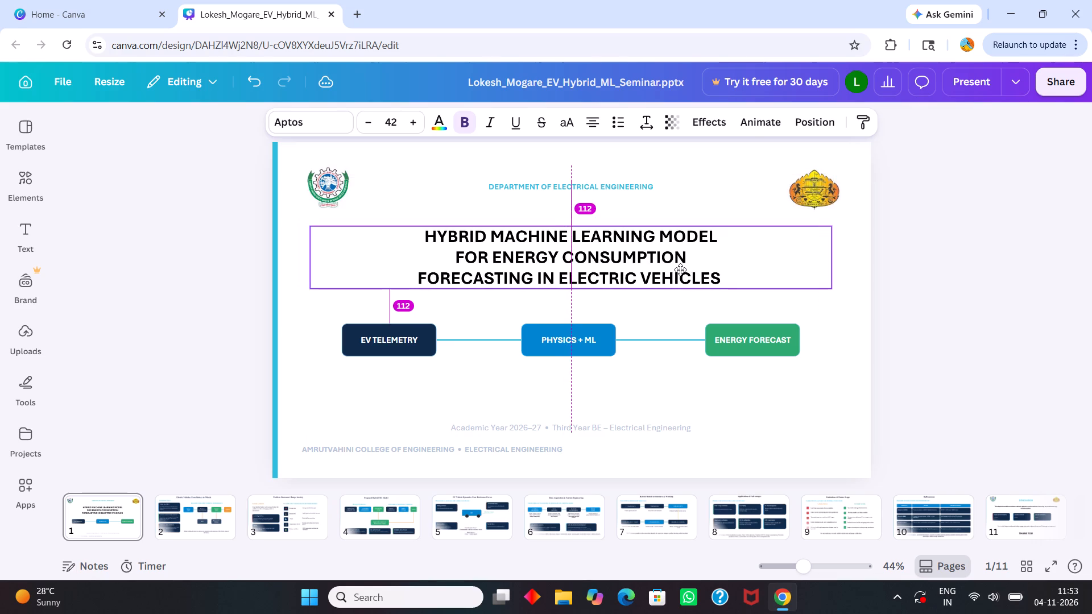
{"action": "left_click_drag", "start_coordinate": [680, 269], "coordinate": [680, 269]}
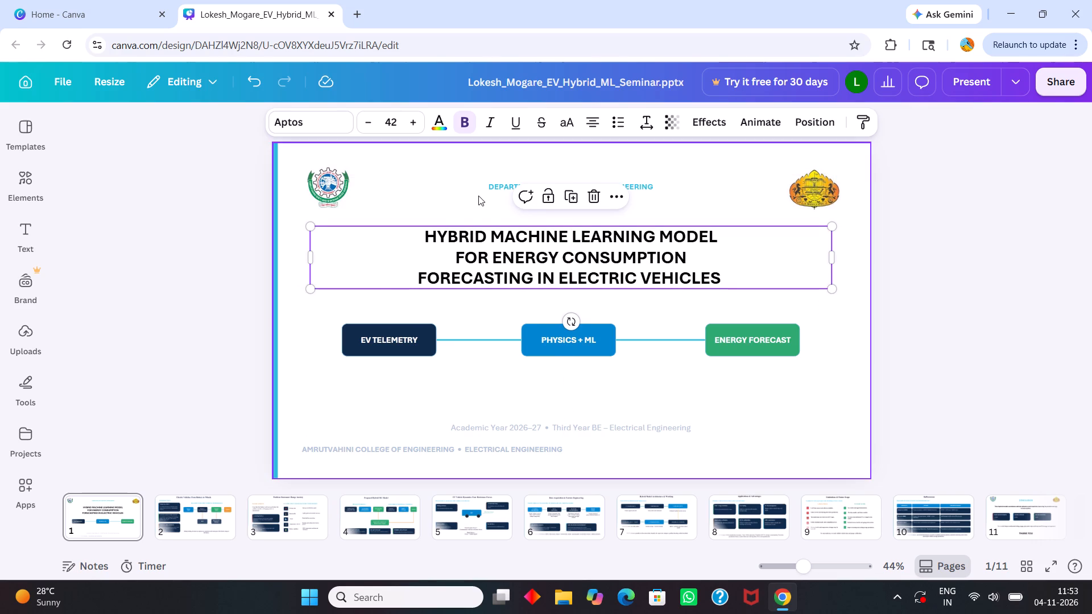
{"action": "left_click", "coordinate": [450, 194]}
{"action": "left_click", "coordinate": [366, 181]}
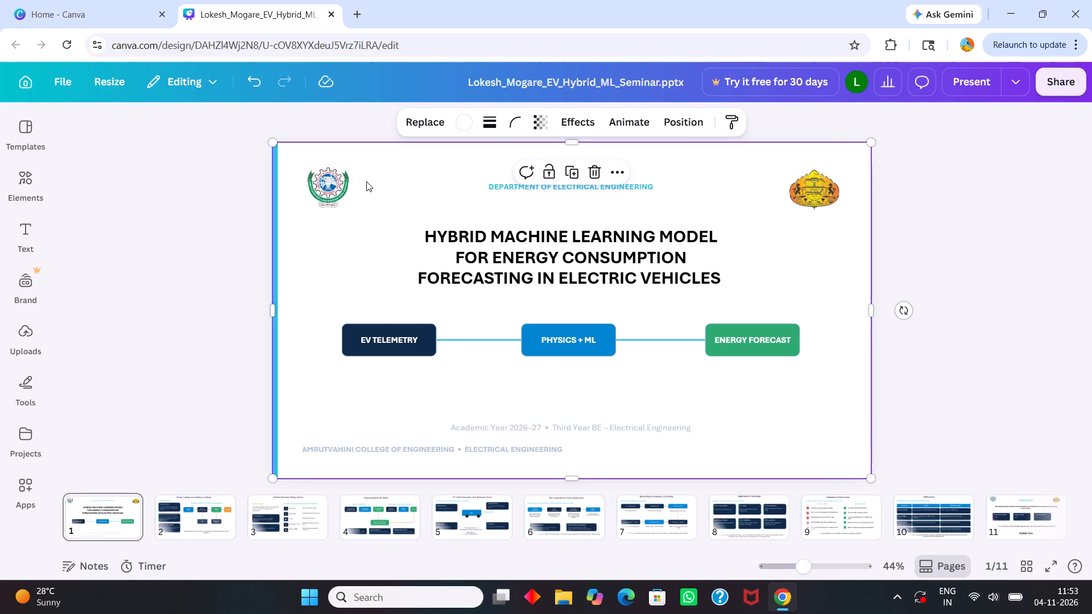
Set the text colour of the "Academic Year 2026–27" line to black (#000000).
{"action": "left_click", "coordinate": [466, 425]}
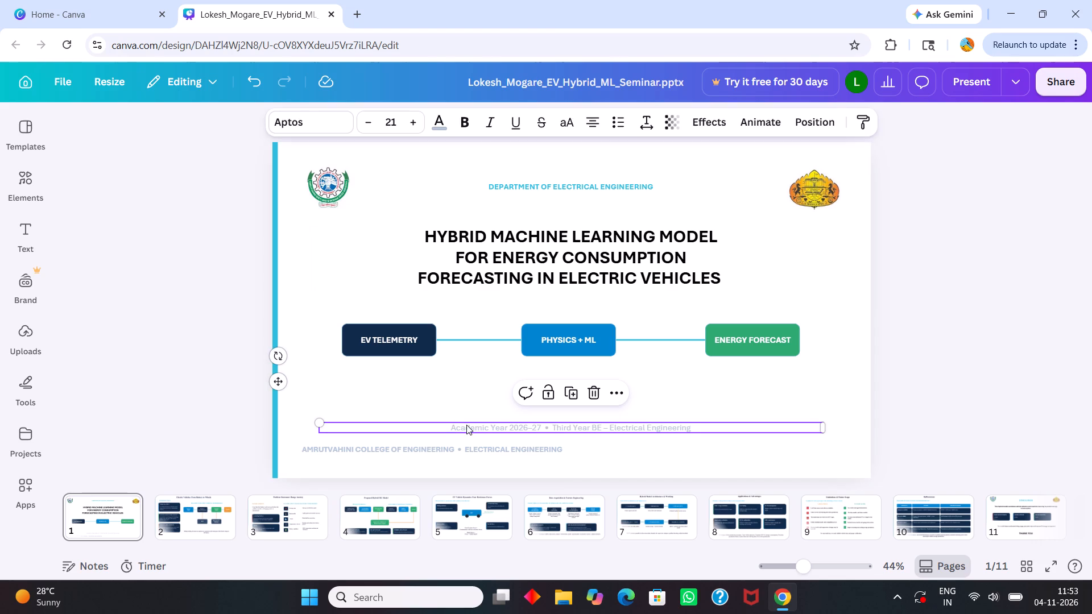
{"action": "left_click", "coordinate": [445, 118]}
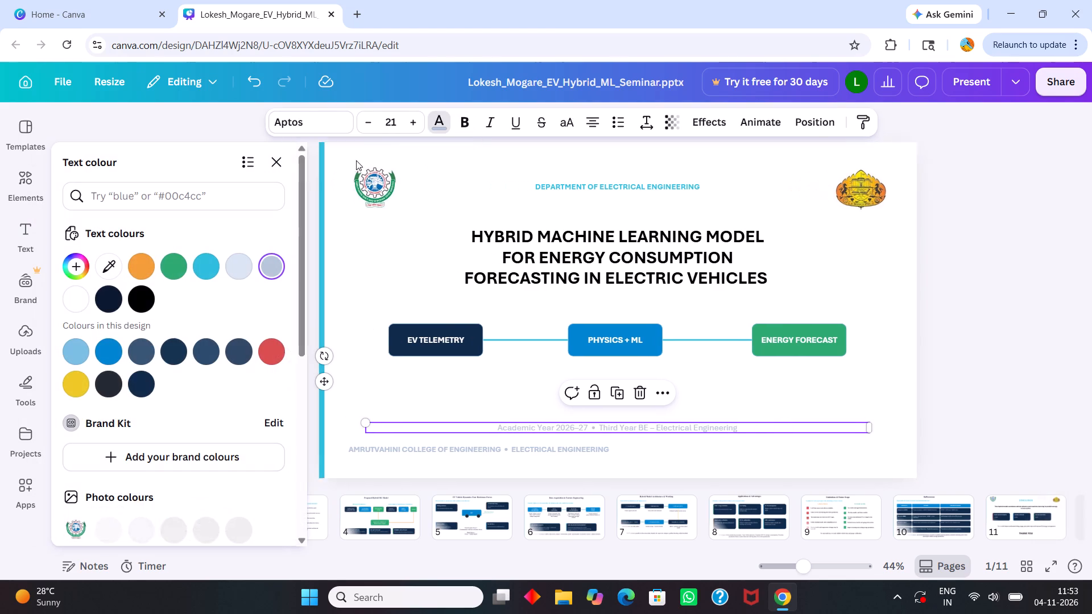
{"action": "left_click", "coordinate": [143, 294]}
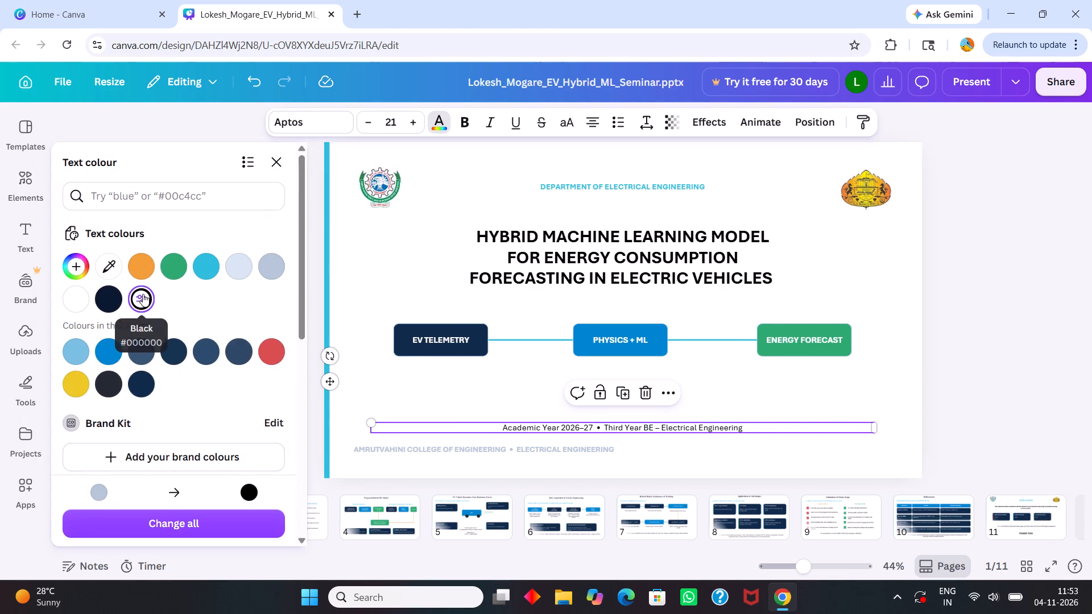
Set the text colour of the "AMRUTVAHINI COLLEGE OF ENGINEERING" footer line to black.
{"action": "left_click", "coordinate": [389, 450]}
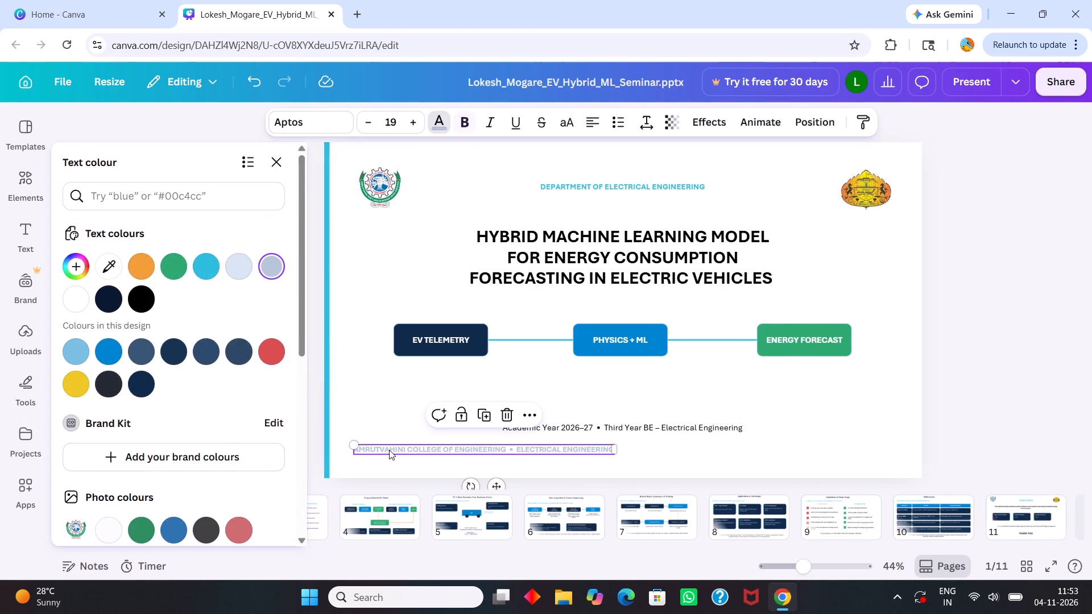
{"action": "left_click", "coordinate": [138, 307]}
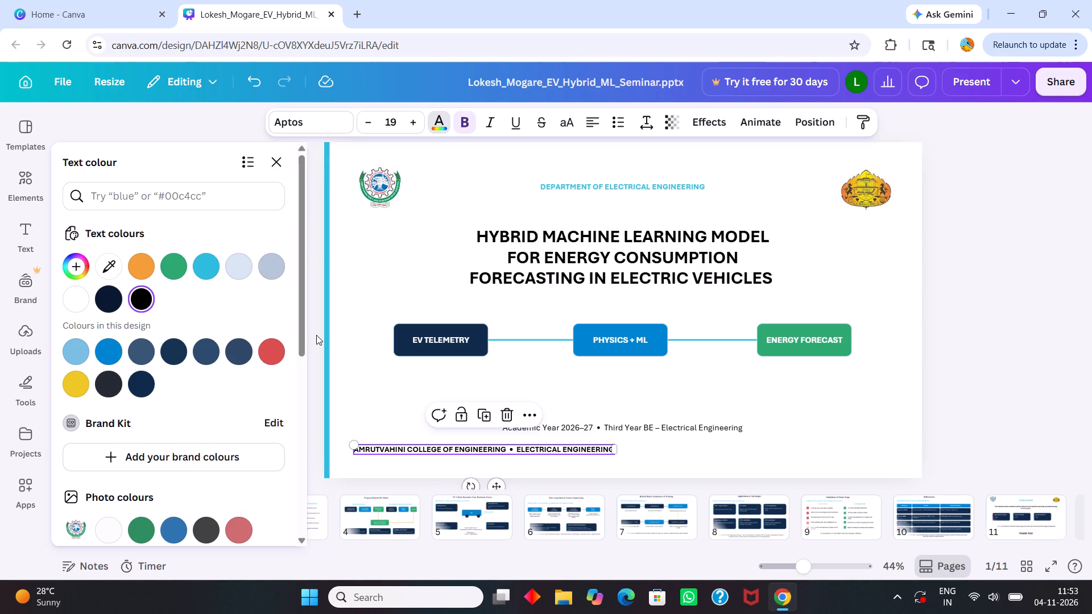
Set the font size of the "AMRUTVAHINI COLLEGE OF ENGINEERING" footer line to 20.
{"action": "left_click", "coordinate": [407, 122]}
{"action": "left_click", "coordinate": [407, 122]}
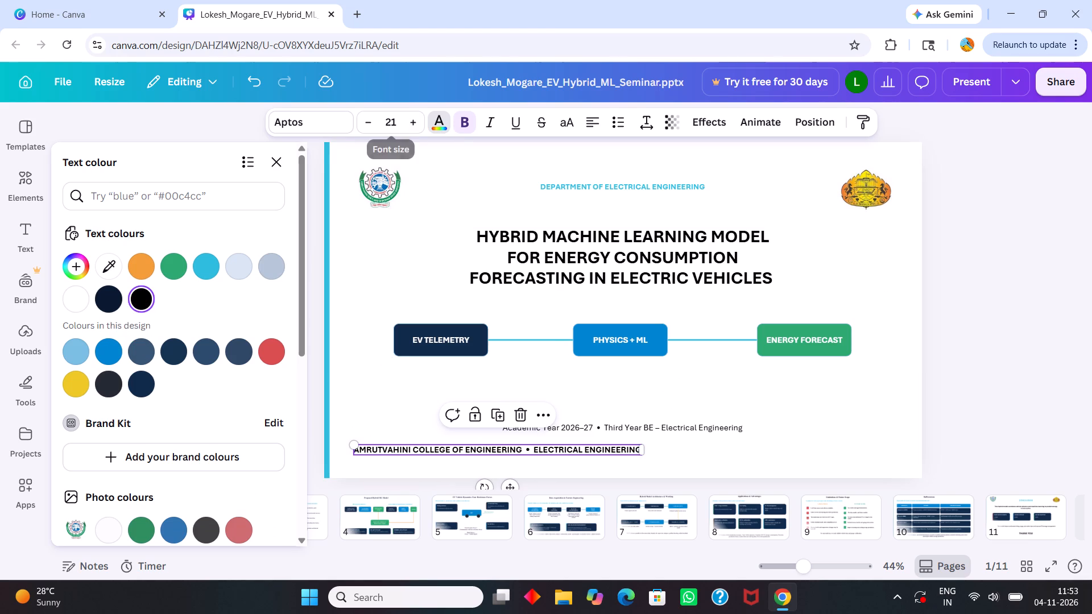
{"action": "left_click", "coordinate": [370, 126]}
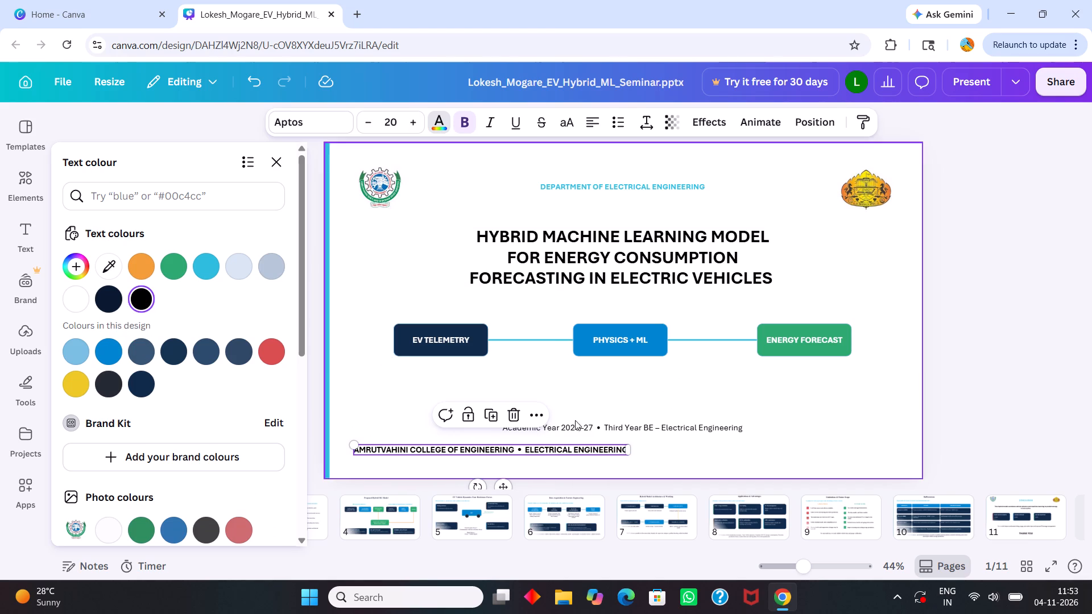
Increase the font size of the "Academic Year 2026–27" line to 22.
{"action": "left_click", "coordinate": [576, 426]}
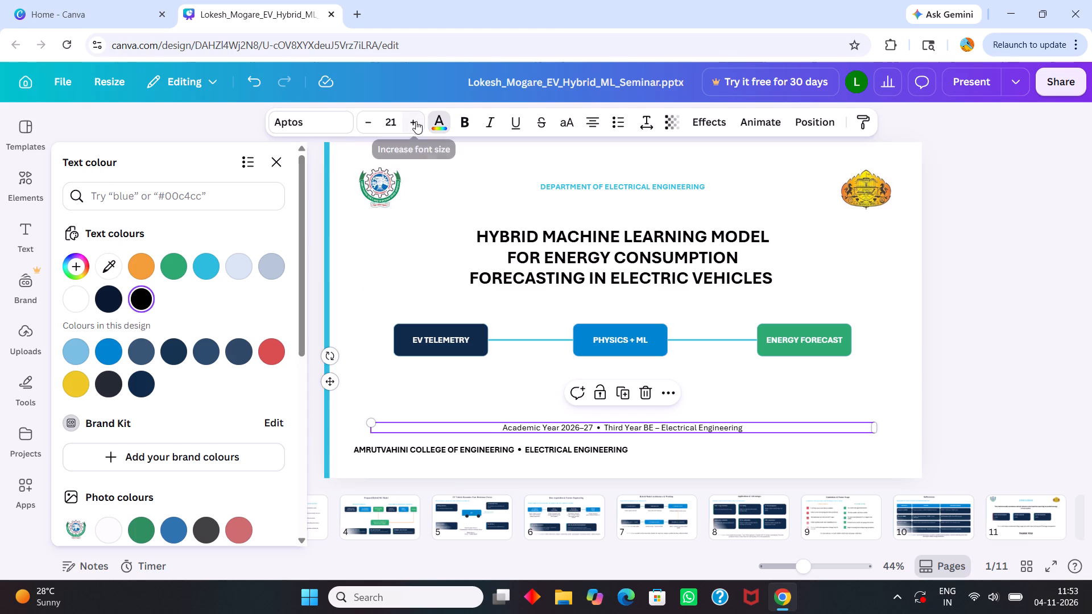
{"action": "left_click", "coordinate": [416, 119]}
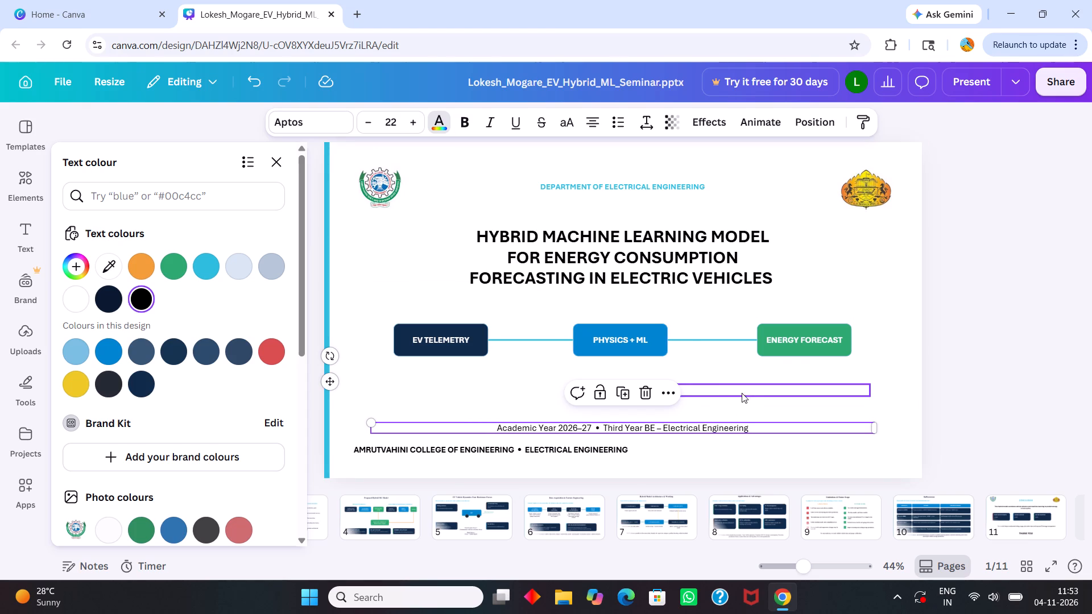
Set the text colour of the white "Under the guidance of" line below the flow boxes to black (#000000).
{"action": "left_click", "coordinate": [730, 390]}
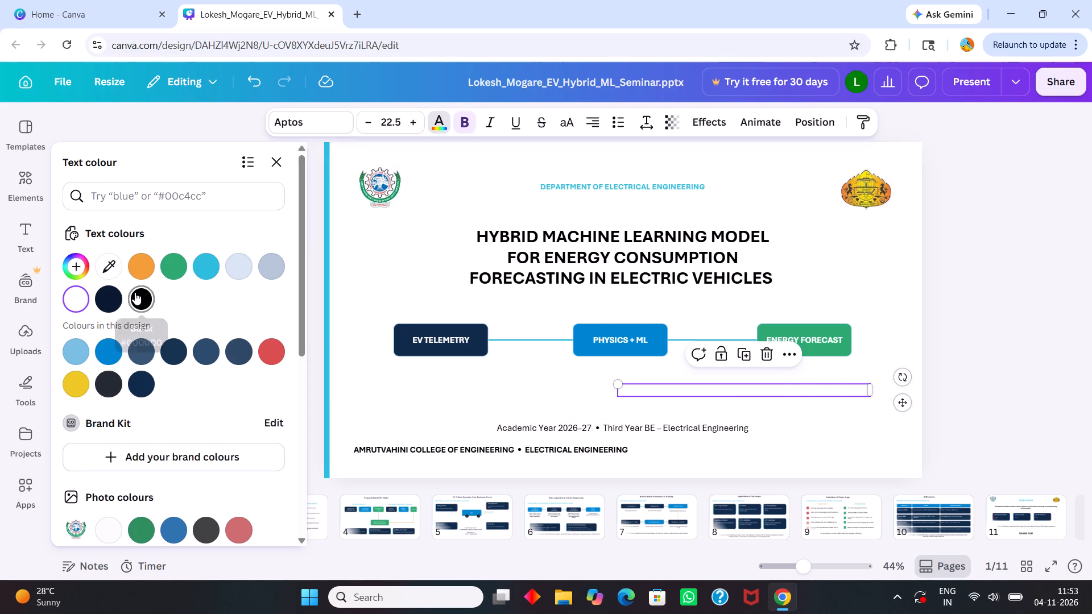
{"action": "left_click", "coordinate": [135, 292]}
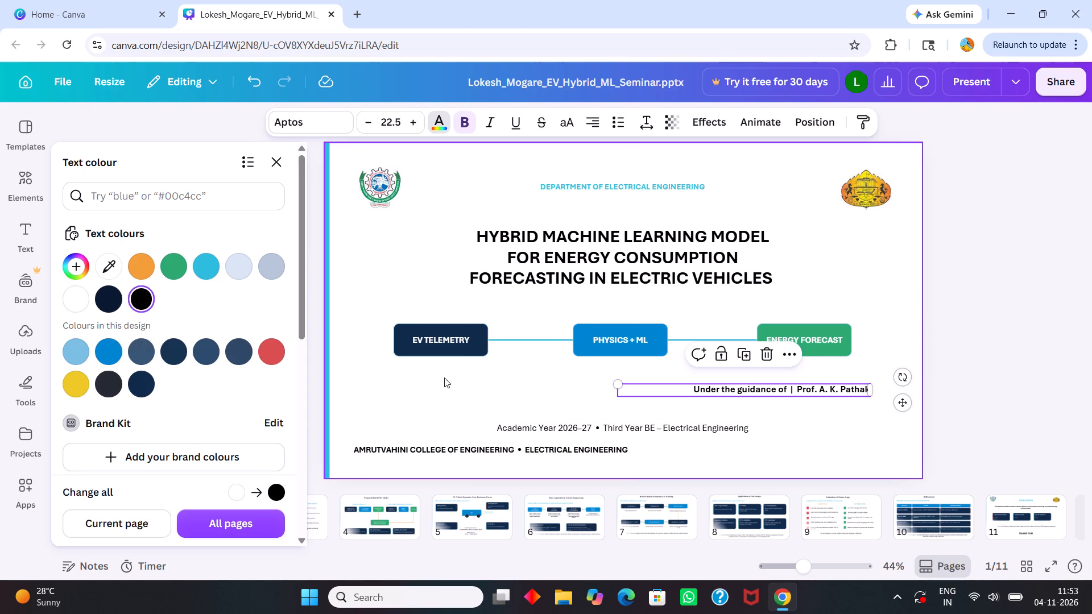
Remove bold from the white "Presented by" line below the EV Telemetry box and set its text colour to black (#000000).
{"action": "left_click", "coordinate": [441, 382]}
{"action": "left_click", "coordinate": [380, 392]}
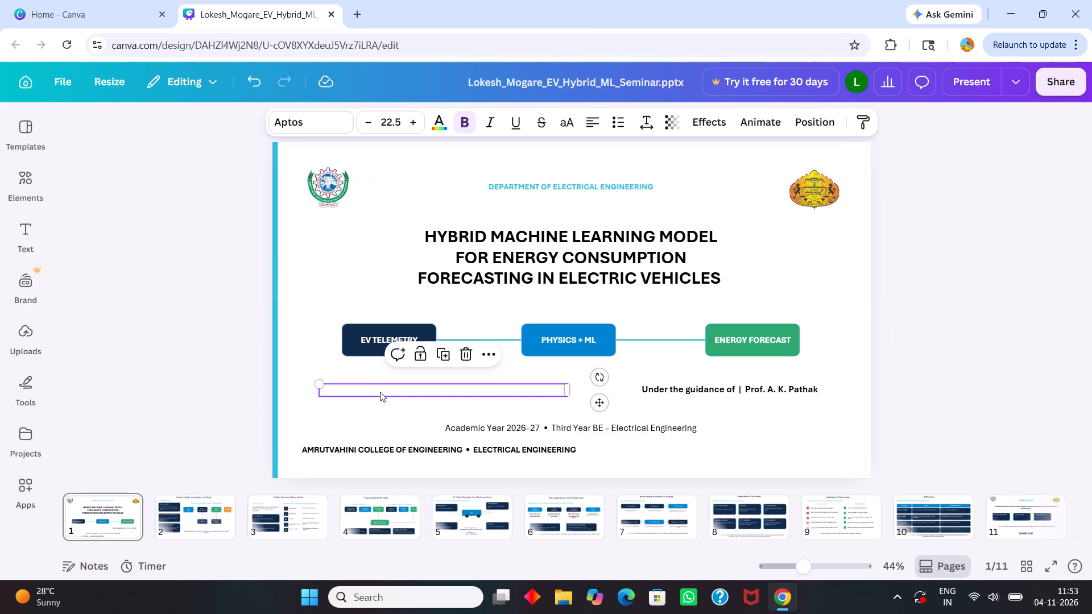
{"action": "left_click", "coordinate": [468, 118]}
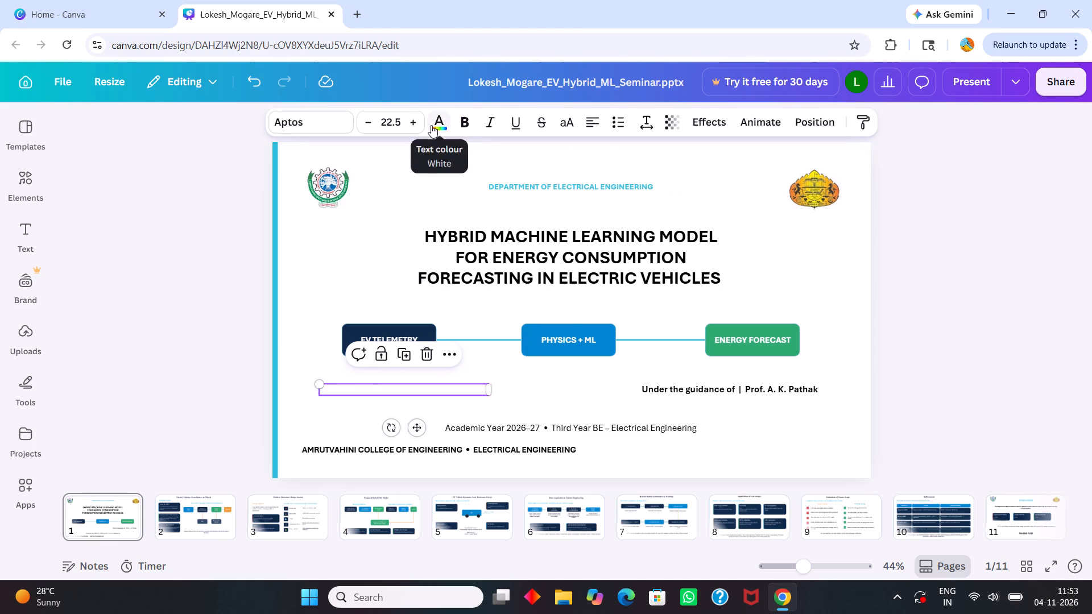
{"action": "left_click", "coordinate": [431, 125]}
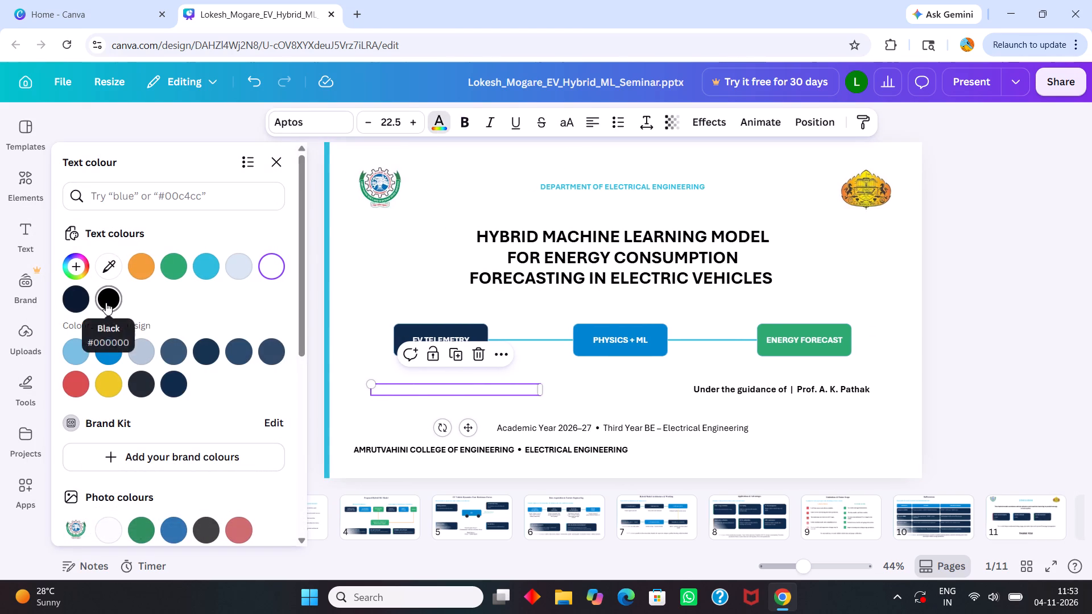
{"action": "left_click", "coordinate": [106, 302]}
{"action": "left_click", "coordinate": [403, 230]}
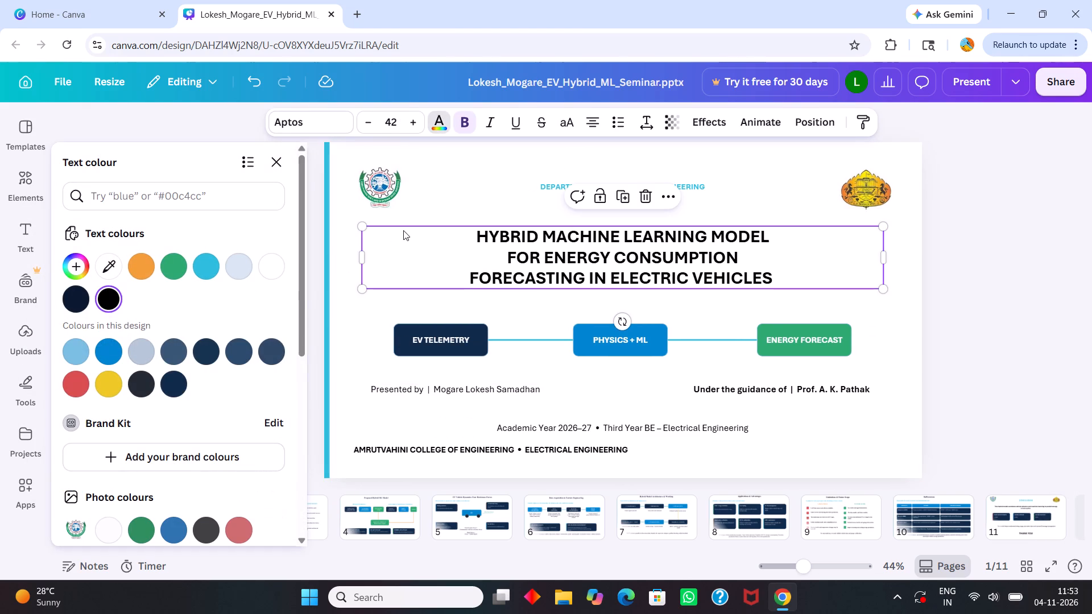
{"action": "left_click", "coordinate": [550, 359]}
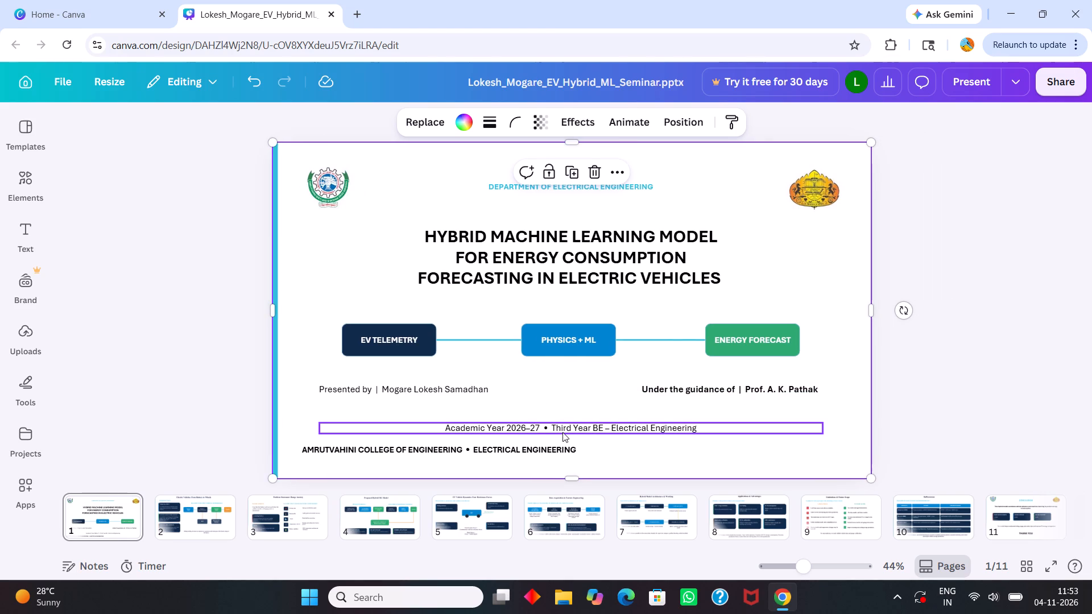
Add a second line reading "Roll No:" followed by the student's roll number beneath the presenter's name in the "Presented by" text.
{"action": "left_click", "coordinate": [494, 391]}
{"action": "left_click", "coordinate": [488, 390]}
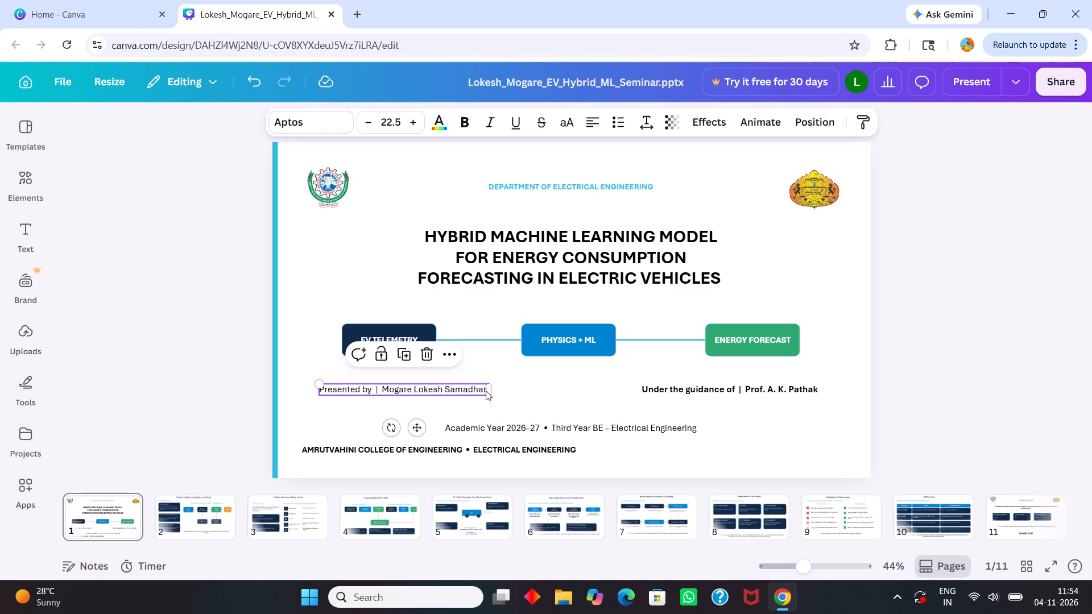
{"action": "left_click", "coordinate": [486, 391]}
{"action": "left_click", "coordinate": [486, 391]}
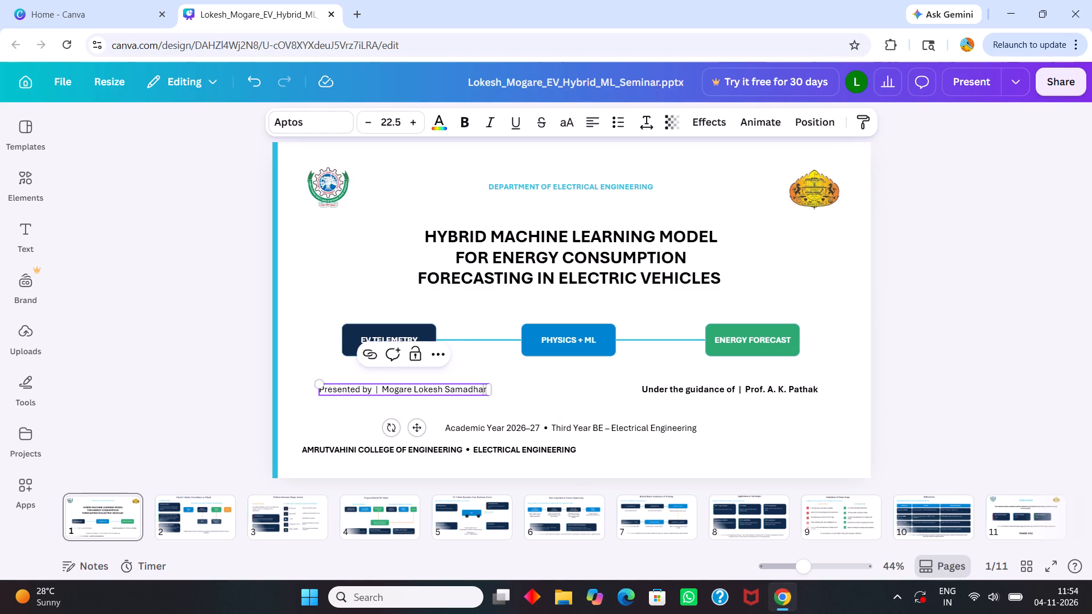
{"action": "key", "text": "Right"}
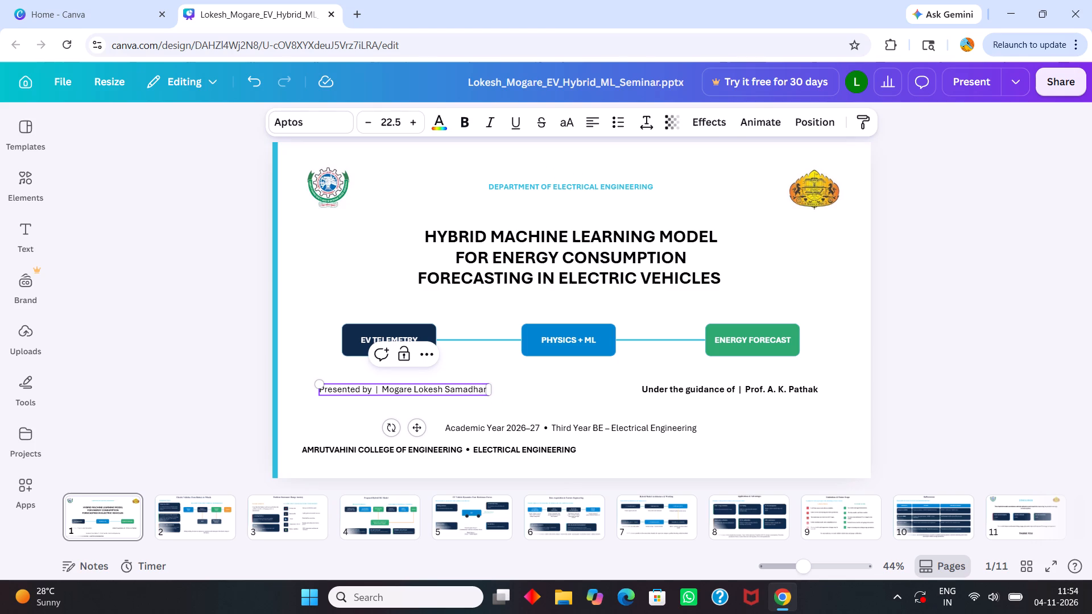
{"action": "key", "text": "Return"}
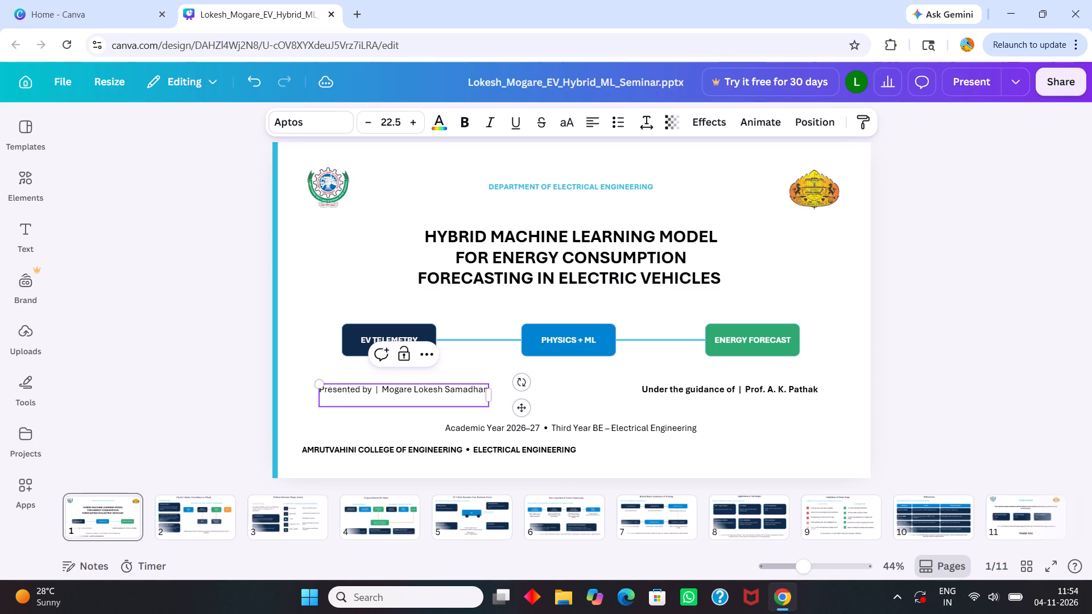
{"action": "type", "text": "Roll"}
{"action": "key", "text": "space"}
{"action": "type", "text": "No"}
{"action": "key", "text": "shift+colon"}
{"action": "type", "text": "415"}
{"action": "left_click", "coordinate": [368, 295]}
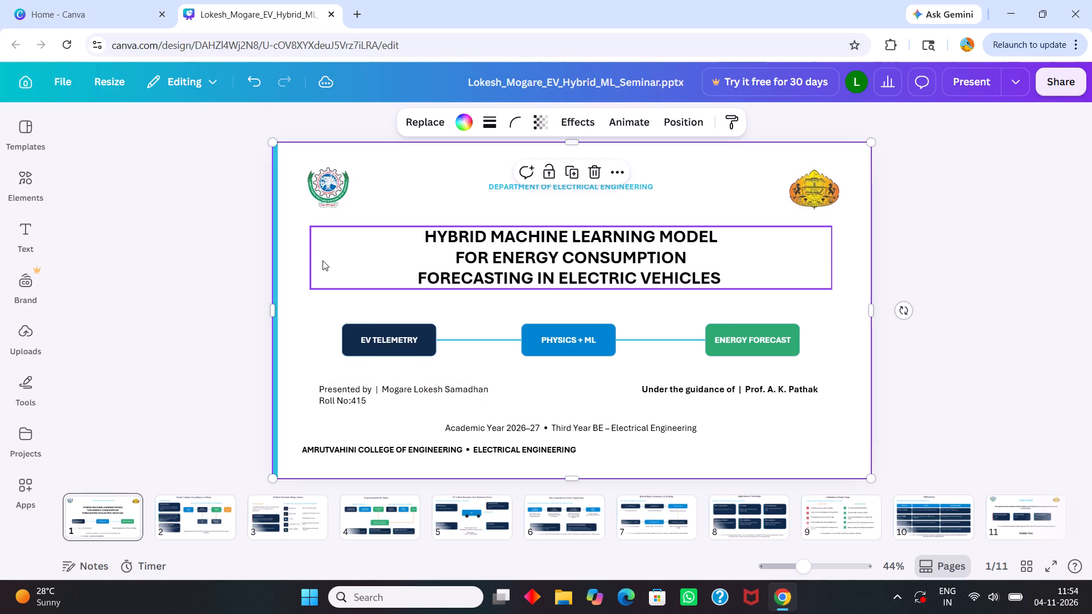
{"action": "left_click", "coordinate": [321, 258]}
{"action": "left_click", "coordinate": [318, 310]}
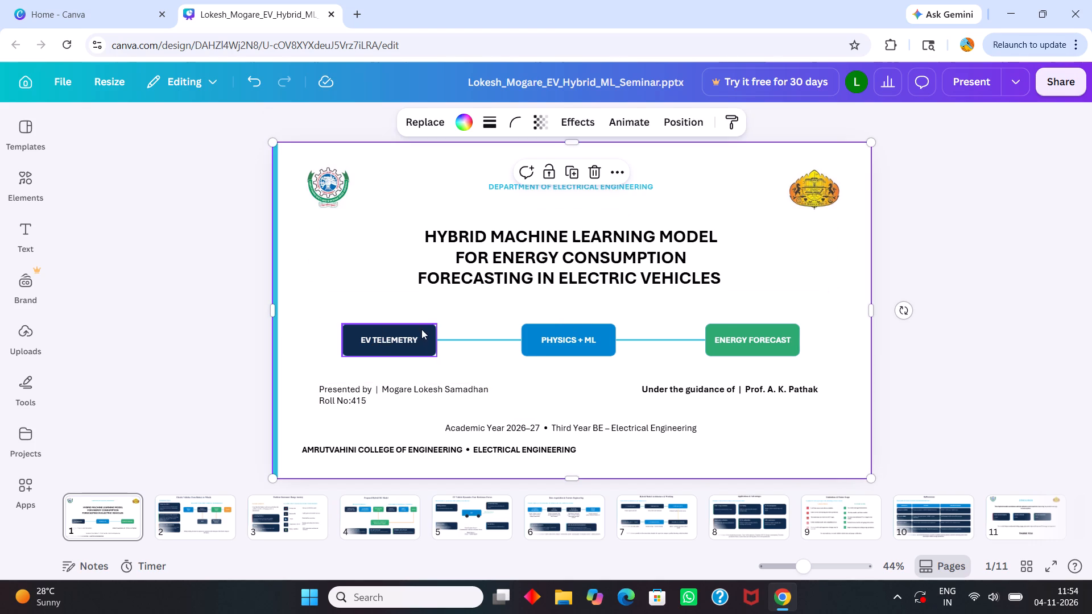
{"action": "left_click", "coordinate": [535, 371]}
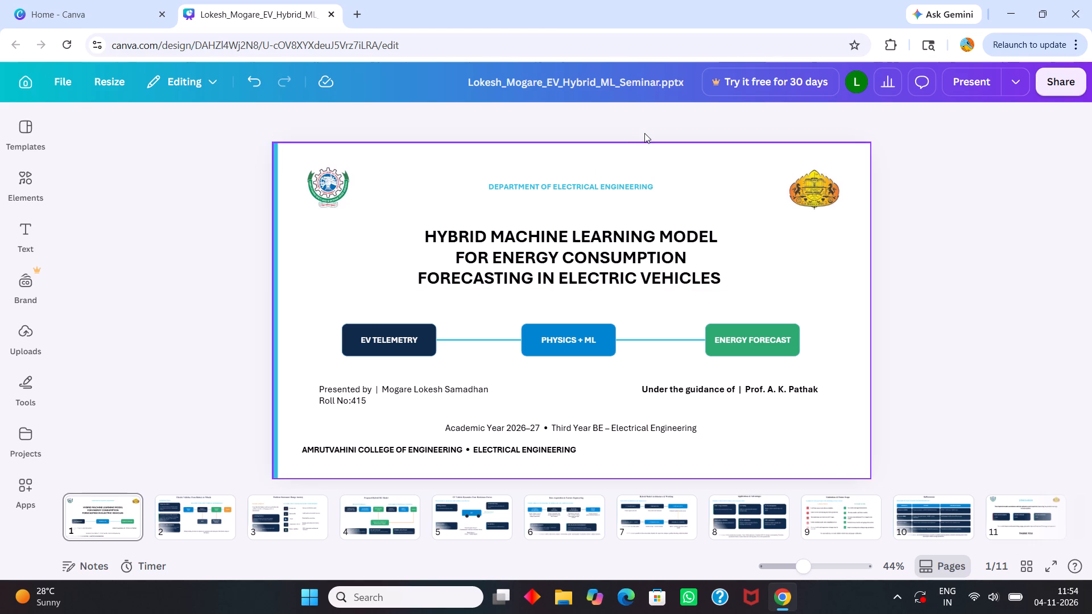
Enlarge the "DEPARTMENT OF ELECTRICAL ENGINEERING" heading to font size 36.5.
{"action": "left_click", "coordinate": [571, 186]}
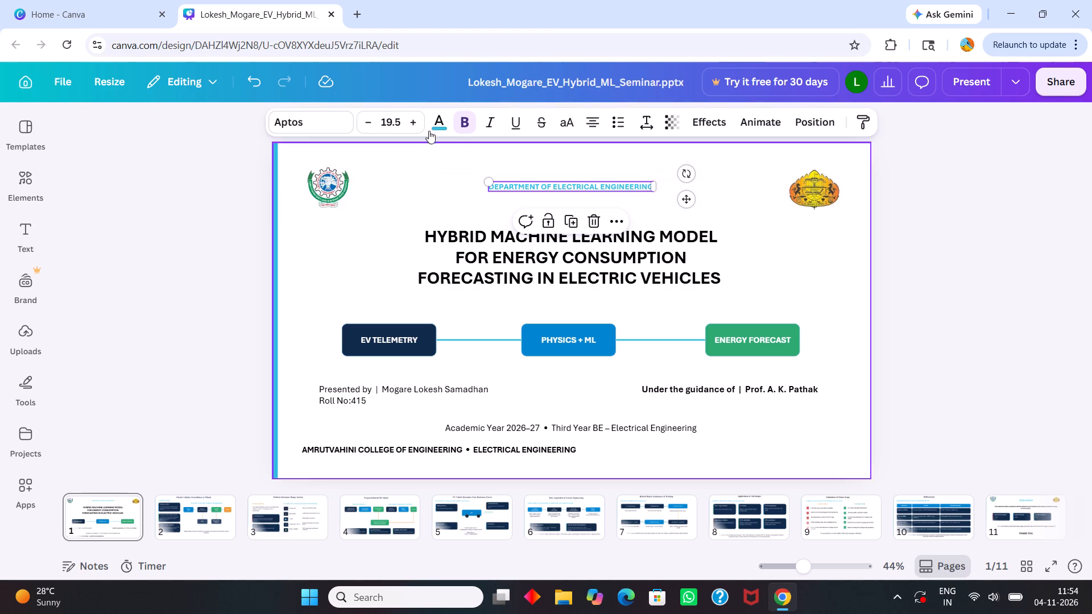
{"action": "left_click", "coordinate": [418, 119]}
{"action": "left_click", "coordinate": [418, 119]}
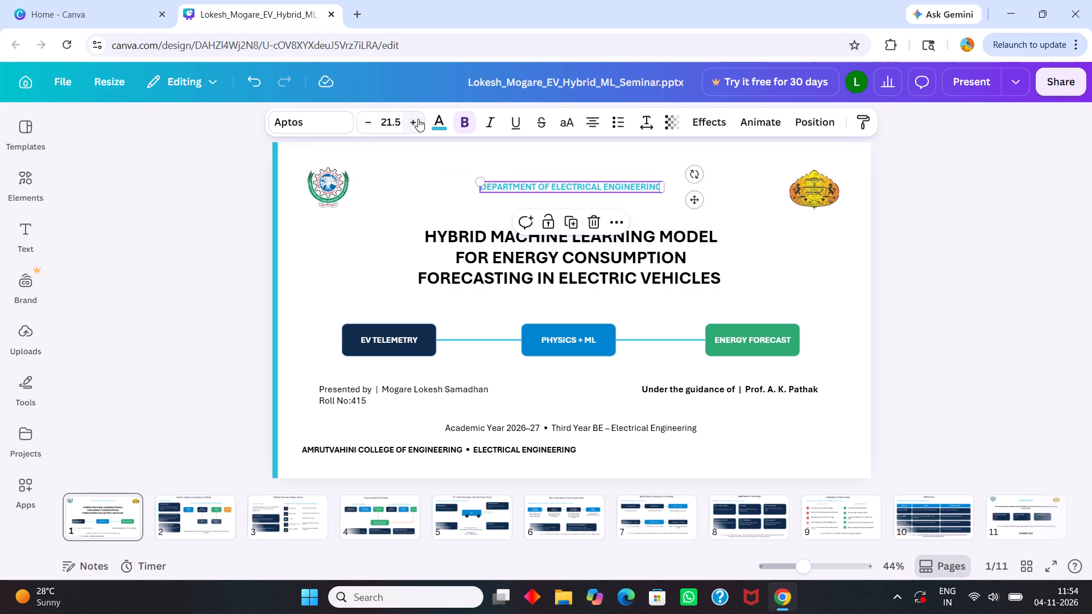
{"action": "left_click", "coordinate": [418, 119]}
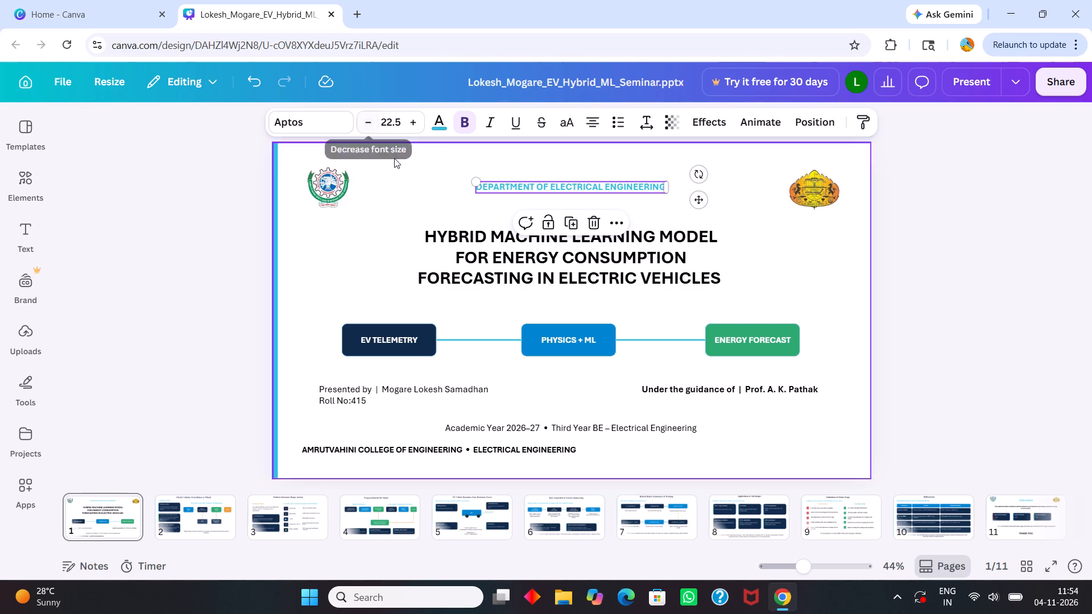
{"action": "left_click", "coordinate": [415, 185]}
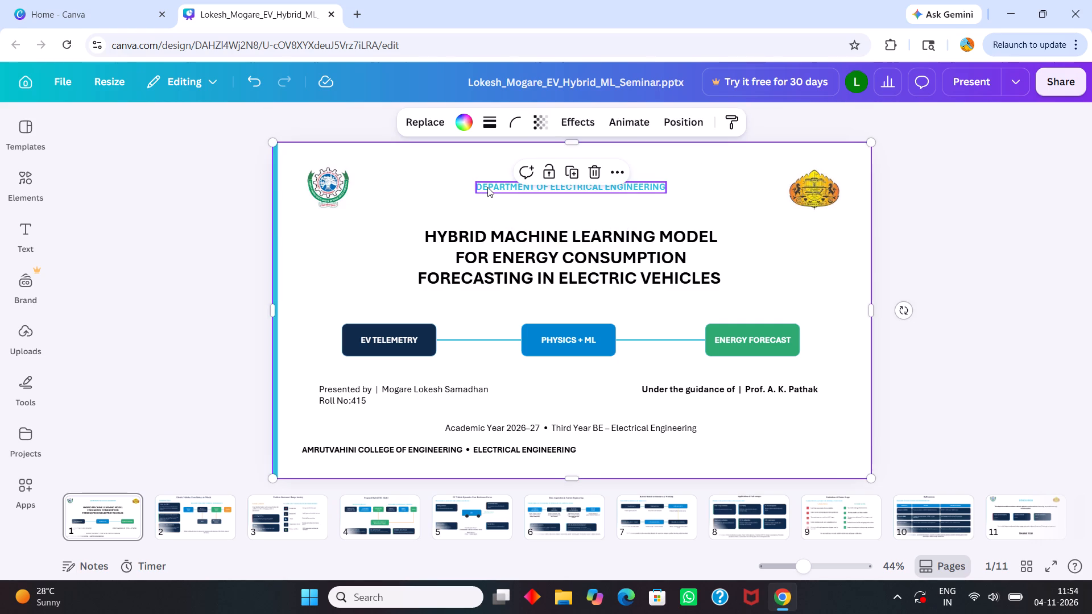
{"action": "left_click", "coordinate": [487, 187]}
{"action": "triple_click", "coordinate": [413, 123]}
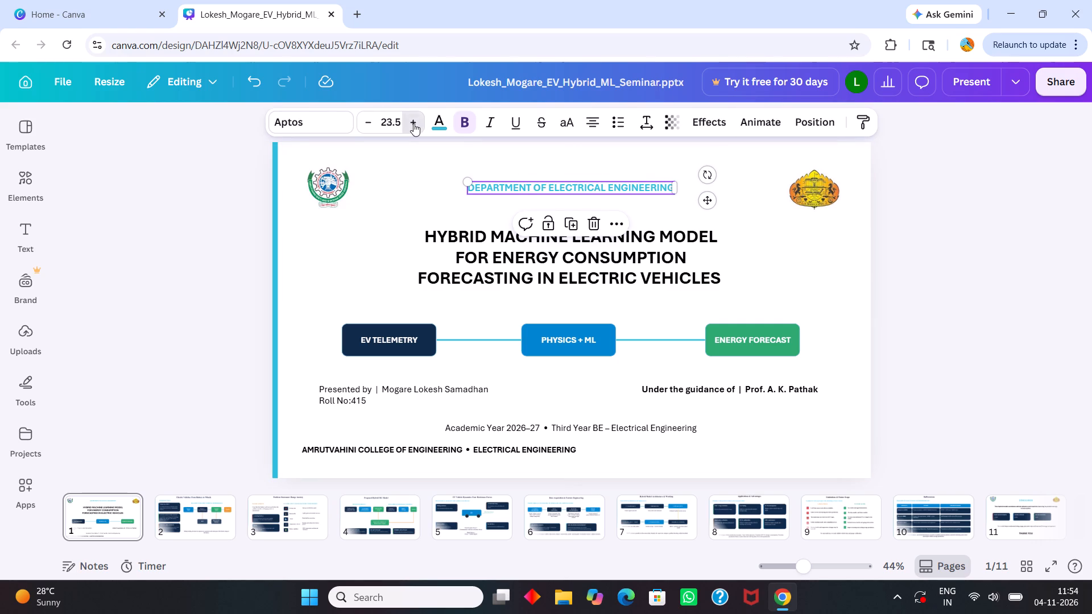
{"action": "left_click", "coordinate": [413, 123]}
{"action": "triple_click", "coordinate": [413, 123]}
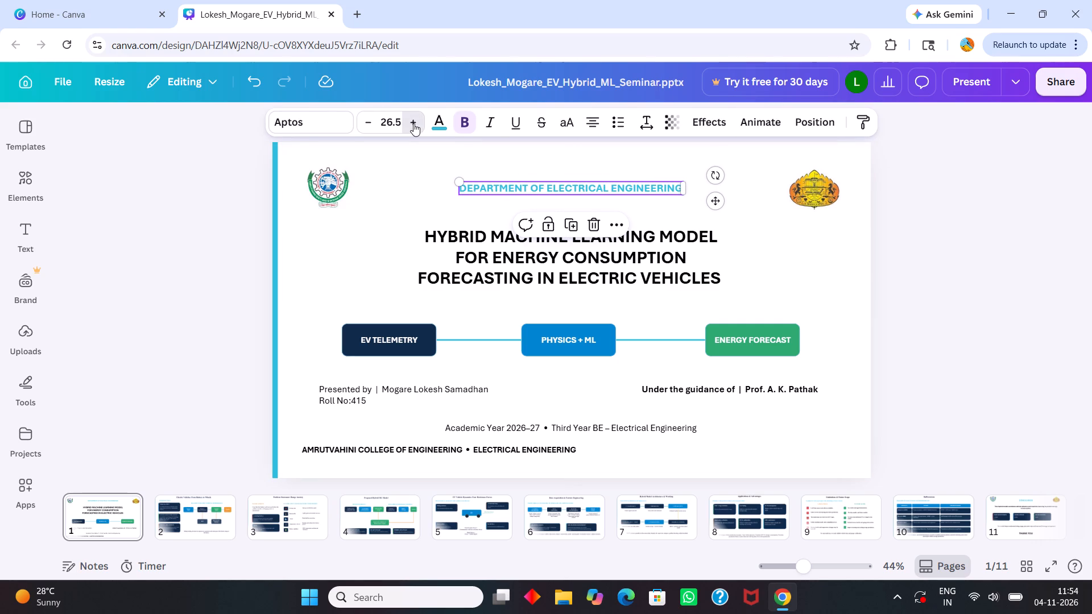
{"action": "triple_click", "coordinate": [413, 123]}
{"action": "left_click", "coordinate": [413, 123]}
{"action": "left_click", "coordinate": [413, 123]}
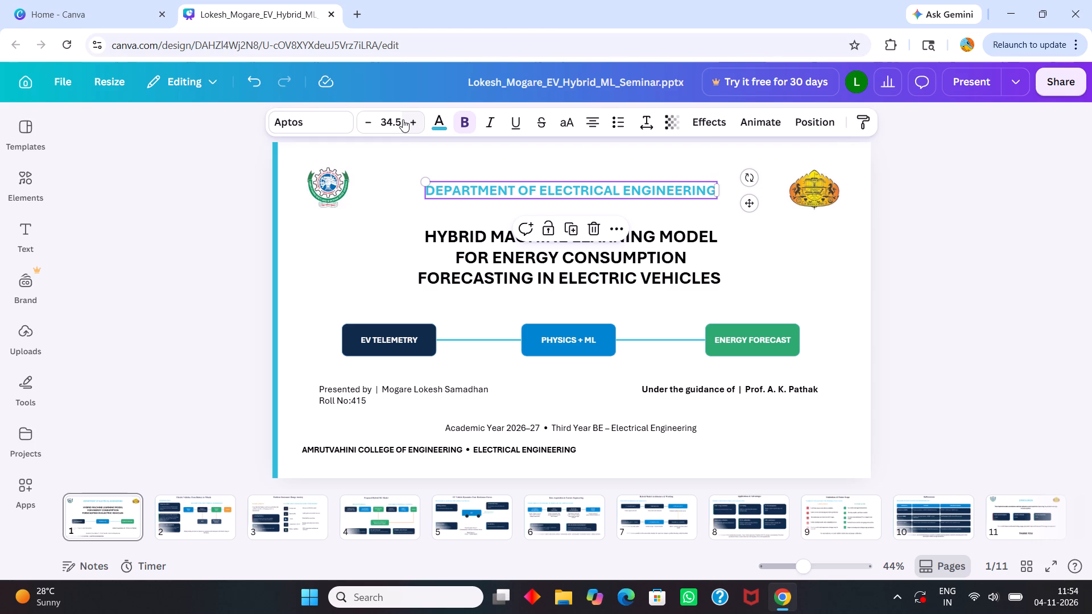
{"action": "left_click", "coordinate": [402, 119]}
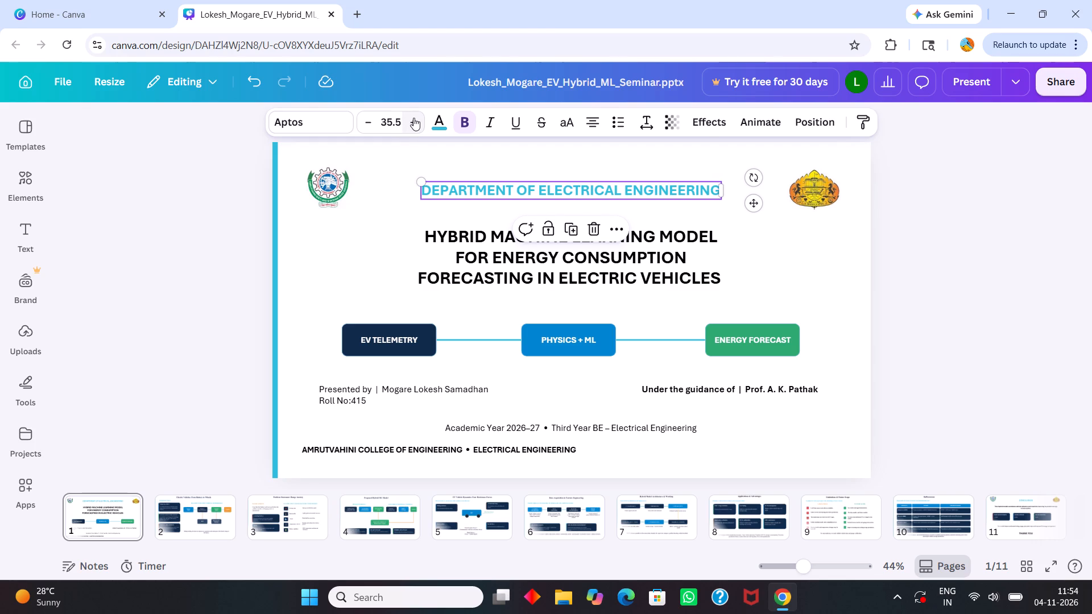
{"action": "left_click", "coordinate": [413, 118]}
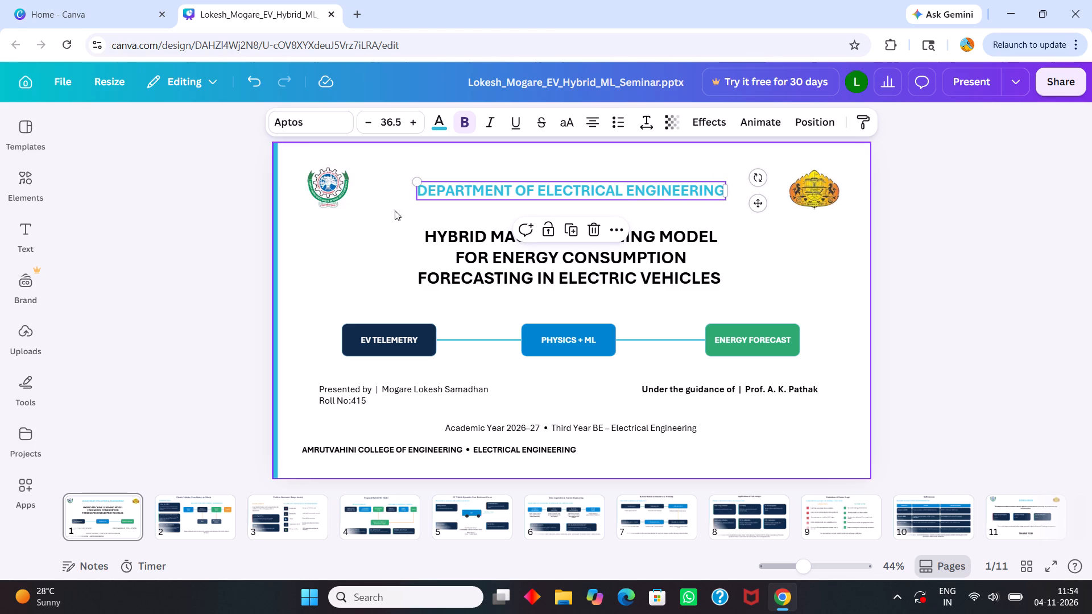
{"action": "left_click", "coordinate": [387, 234]}
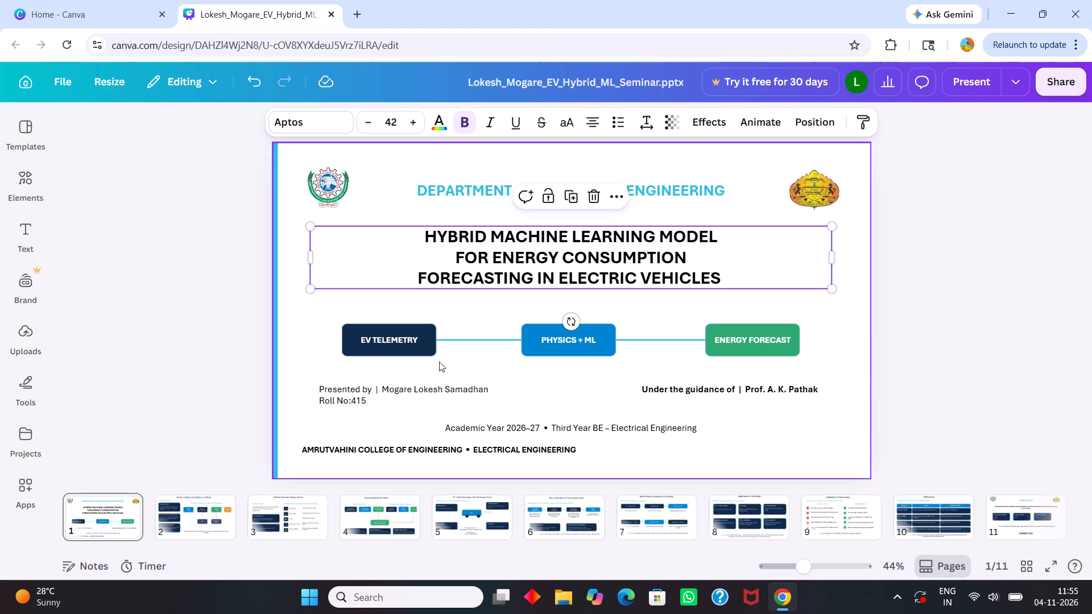
Move the "AMRUTVAHINI COLLEGE OF ENGINEERING" footer line to the top of the slide, roughly centred above the department heading.
{"action": "left_click_drag", "start_coordinate": [425, 449], "coordinate": [516, 150]}
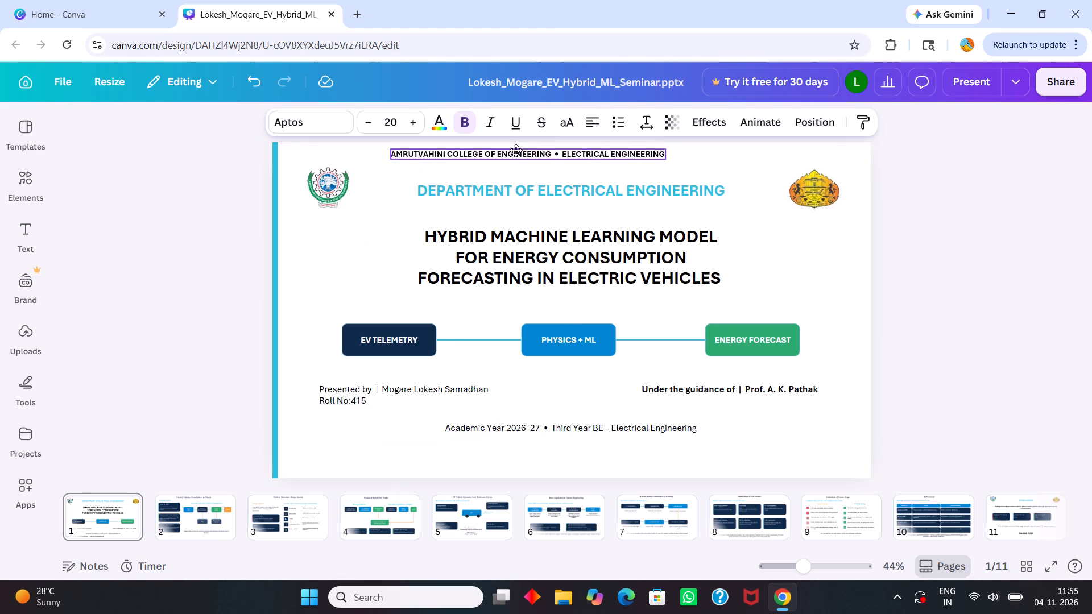
{"action": "left_click_drag", "start_coordinate": [516, 150], "coordinate": [554, 164]}
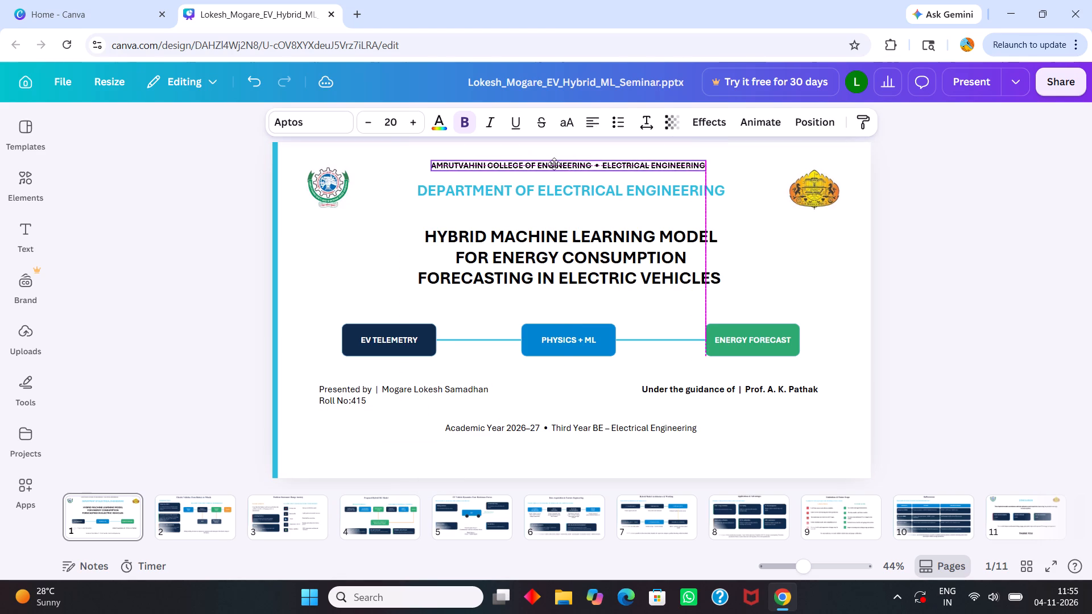
{"action": "left_click_drag", "start_coordinate": [554, 164], "coordinate": [559, 163]}
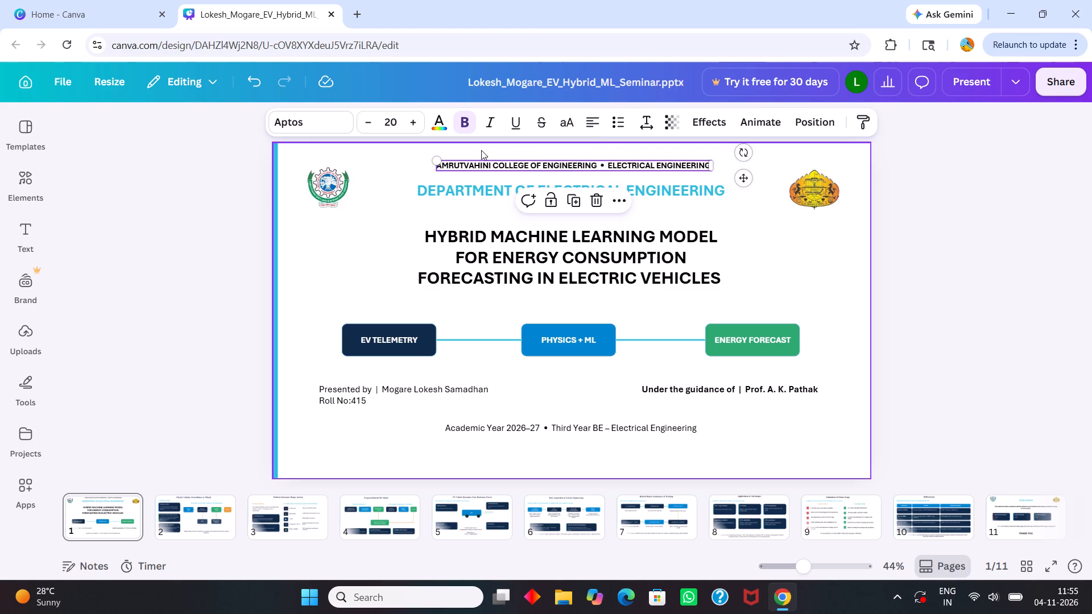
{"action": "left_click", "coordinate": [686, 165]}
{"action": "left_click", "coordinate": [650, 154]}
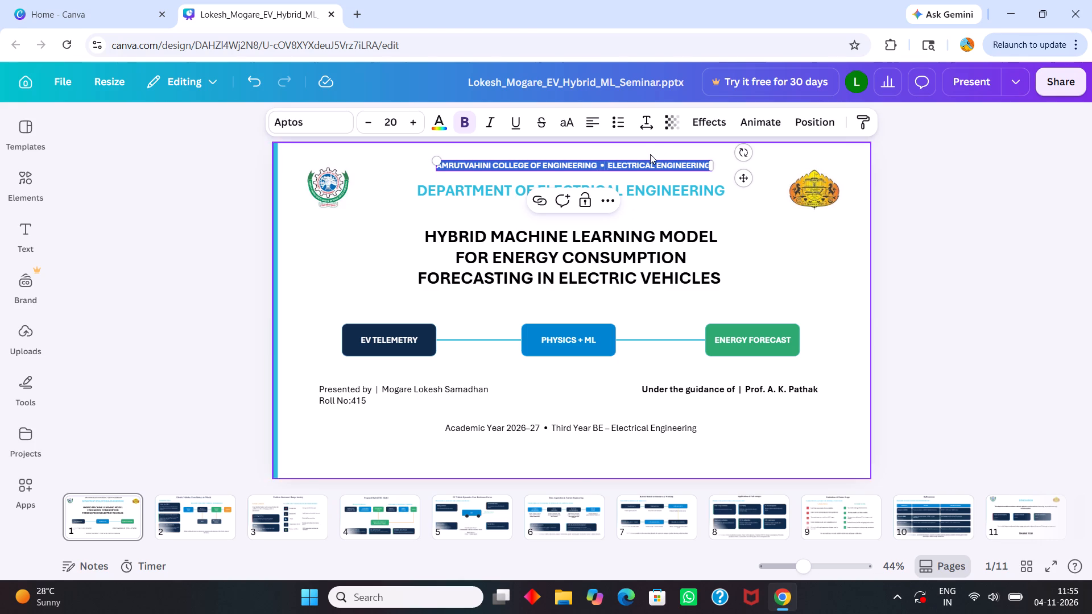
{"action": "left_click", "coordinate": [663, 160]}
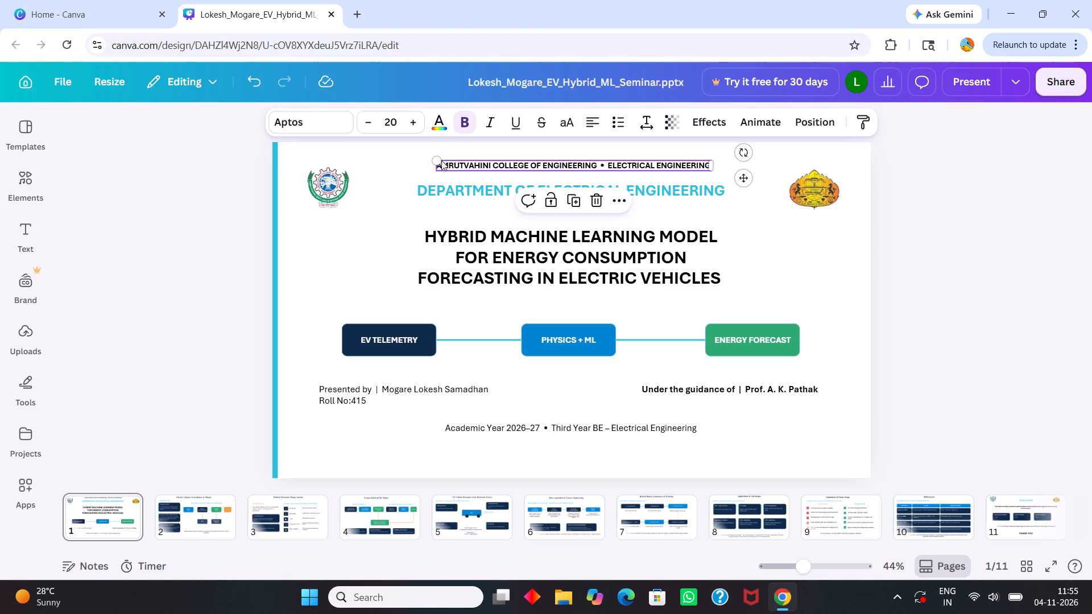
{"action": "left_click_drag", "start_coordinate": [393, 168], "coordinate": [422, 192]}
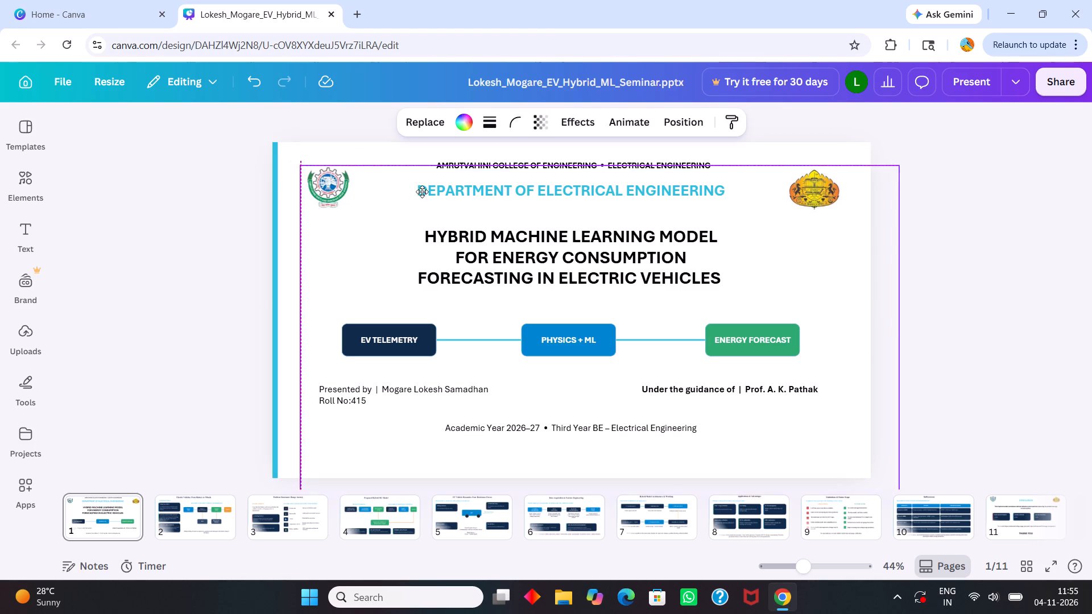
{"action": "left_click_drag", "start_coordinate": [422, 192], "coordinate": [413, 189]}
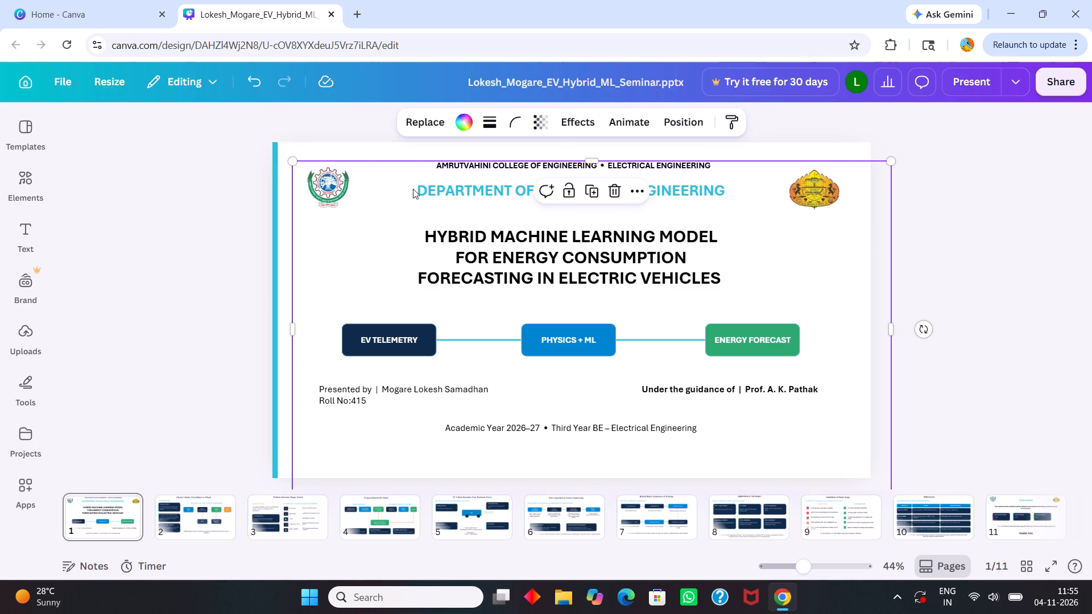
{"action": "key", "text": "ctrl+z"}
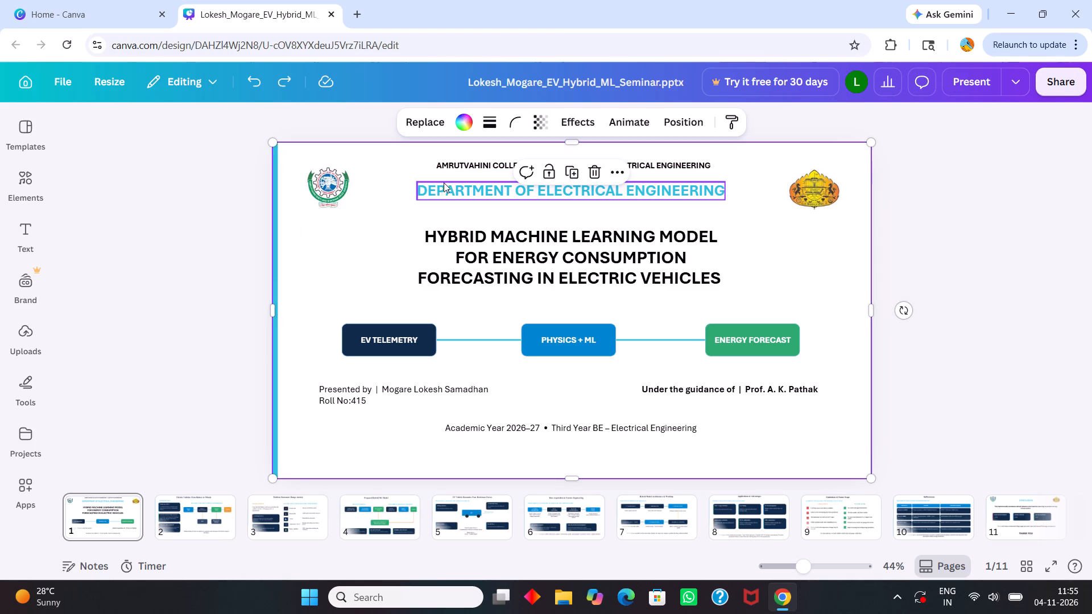
Nudge the full-slide white background shape slightly upward.
{"action": "key", "text": "shift+Up"}
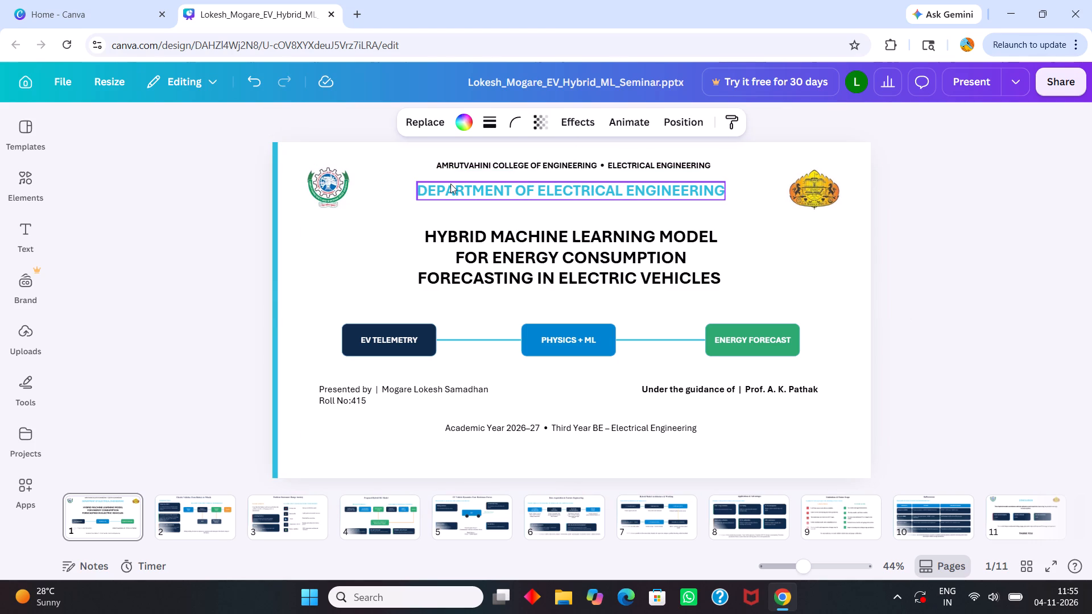
{"action": "key", "text": "shift+Up"}
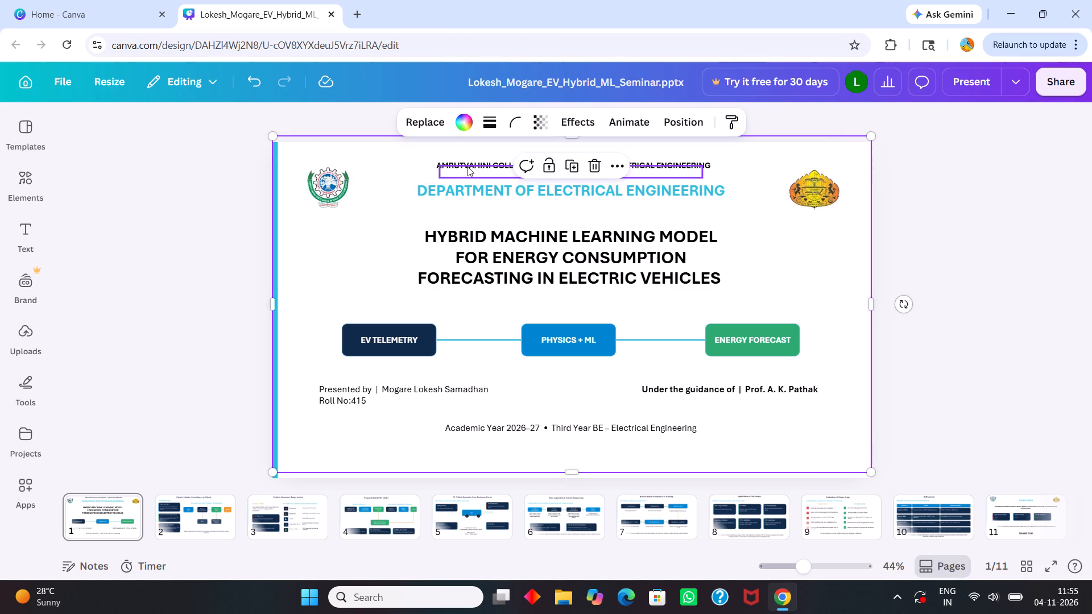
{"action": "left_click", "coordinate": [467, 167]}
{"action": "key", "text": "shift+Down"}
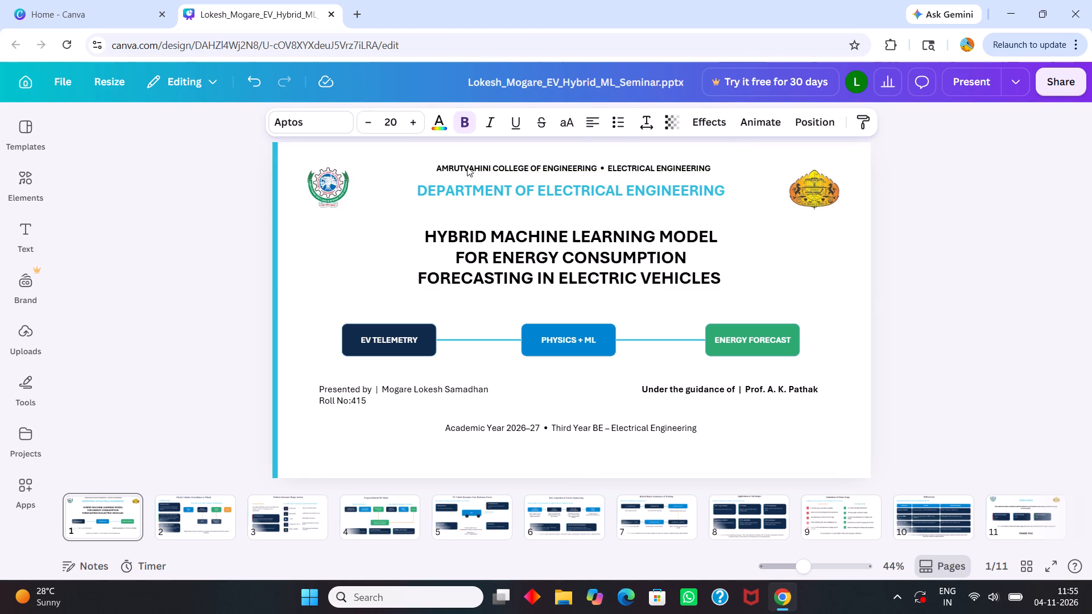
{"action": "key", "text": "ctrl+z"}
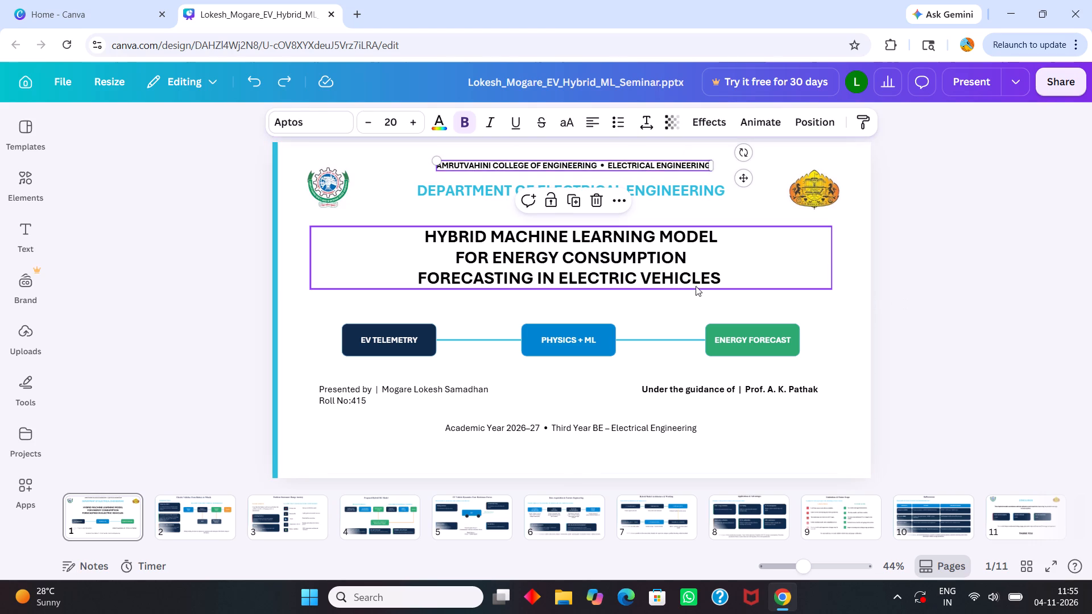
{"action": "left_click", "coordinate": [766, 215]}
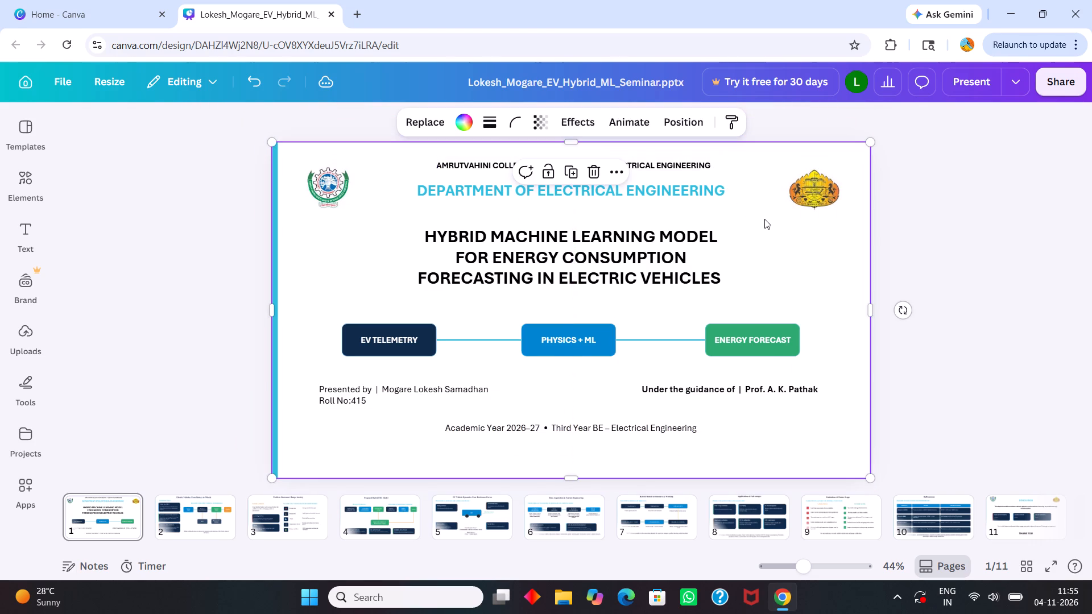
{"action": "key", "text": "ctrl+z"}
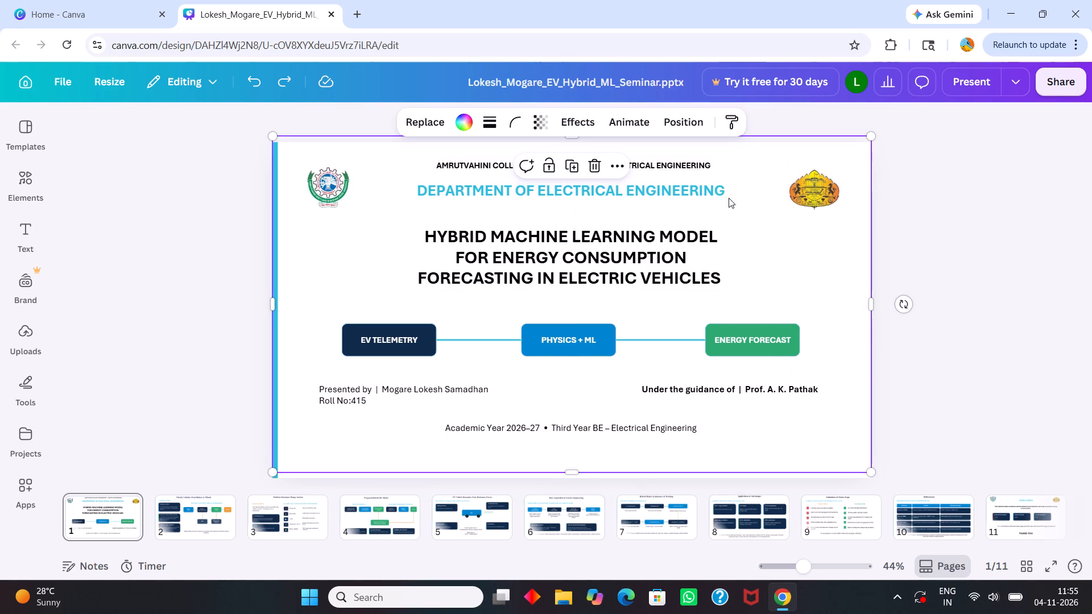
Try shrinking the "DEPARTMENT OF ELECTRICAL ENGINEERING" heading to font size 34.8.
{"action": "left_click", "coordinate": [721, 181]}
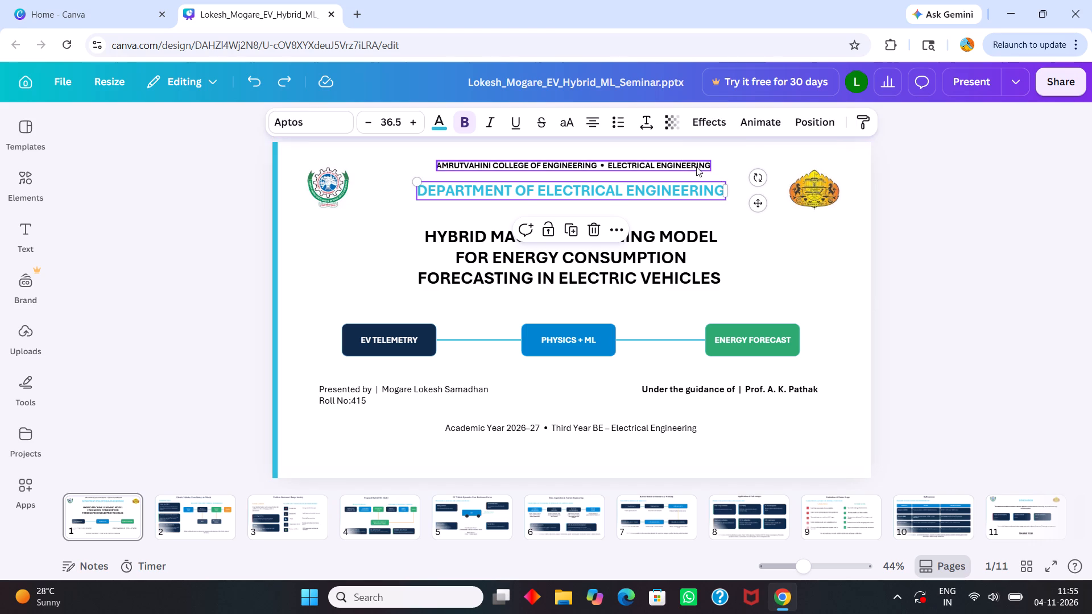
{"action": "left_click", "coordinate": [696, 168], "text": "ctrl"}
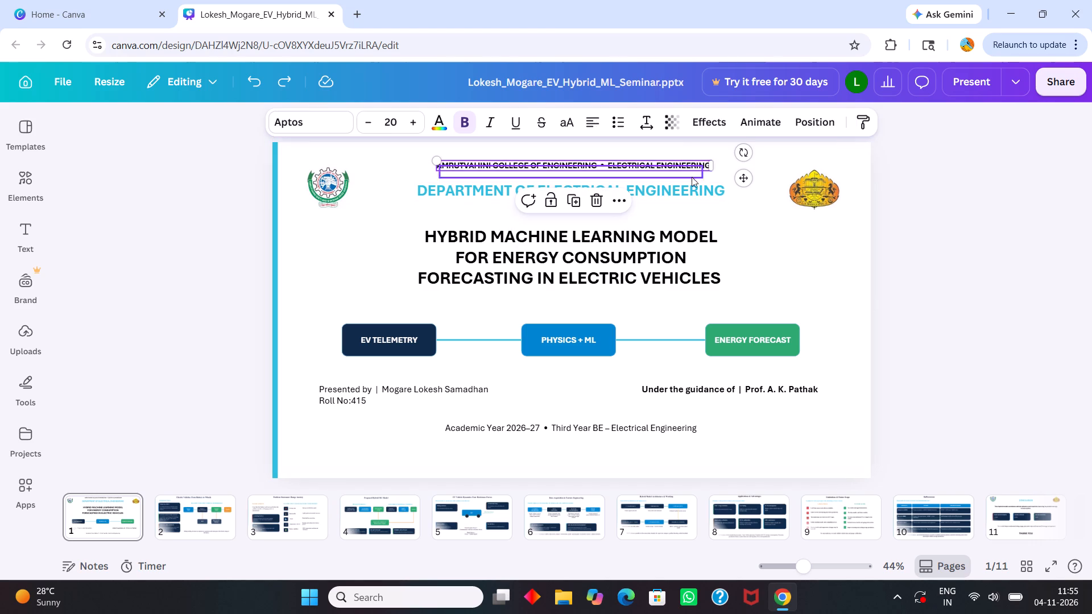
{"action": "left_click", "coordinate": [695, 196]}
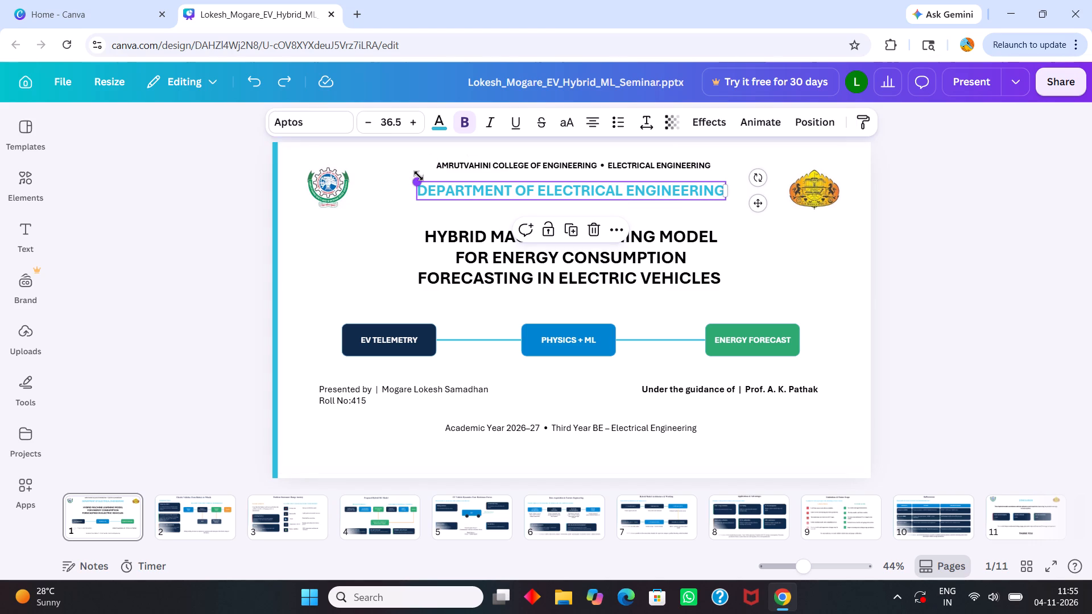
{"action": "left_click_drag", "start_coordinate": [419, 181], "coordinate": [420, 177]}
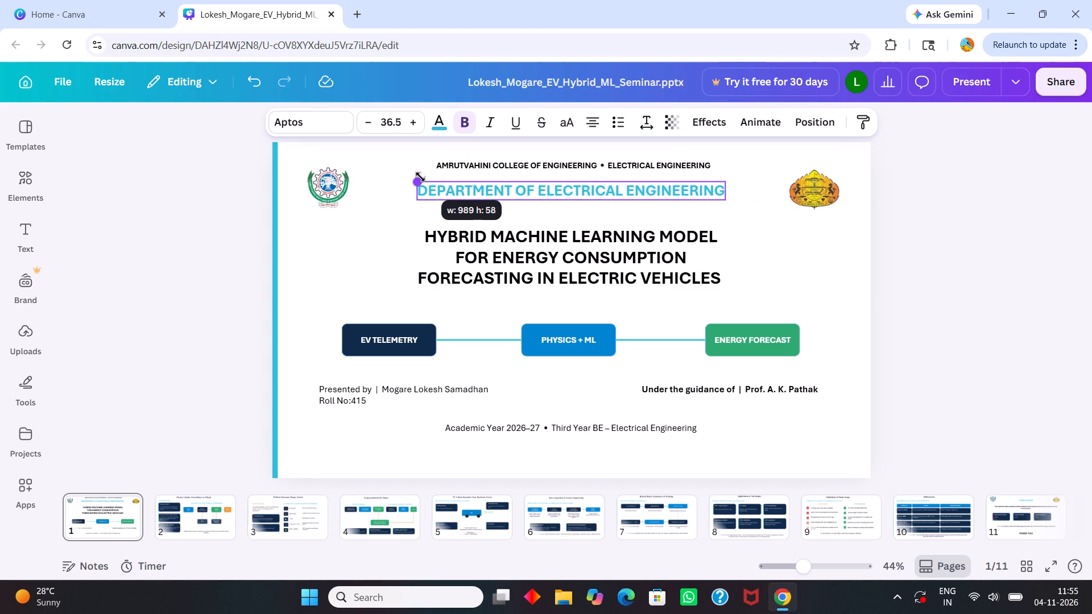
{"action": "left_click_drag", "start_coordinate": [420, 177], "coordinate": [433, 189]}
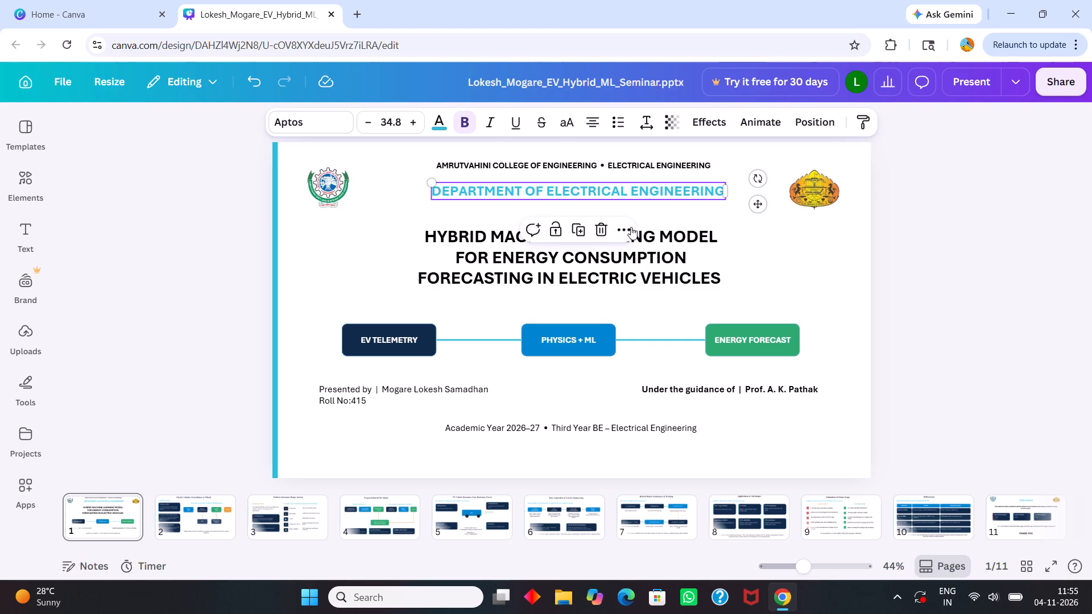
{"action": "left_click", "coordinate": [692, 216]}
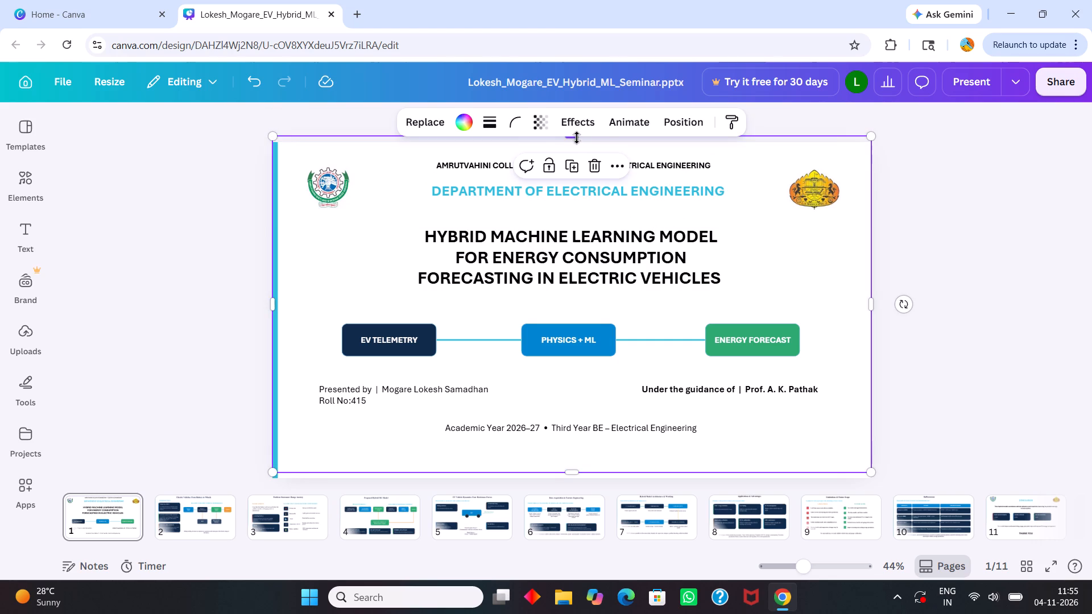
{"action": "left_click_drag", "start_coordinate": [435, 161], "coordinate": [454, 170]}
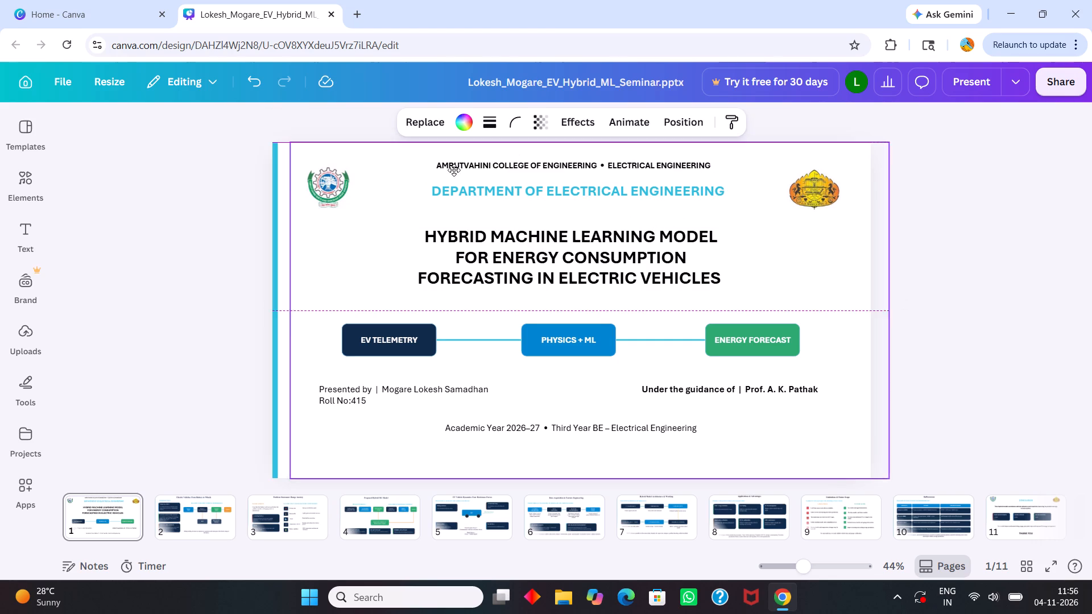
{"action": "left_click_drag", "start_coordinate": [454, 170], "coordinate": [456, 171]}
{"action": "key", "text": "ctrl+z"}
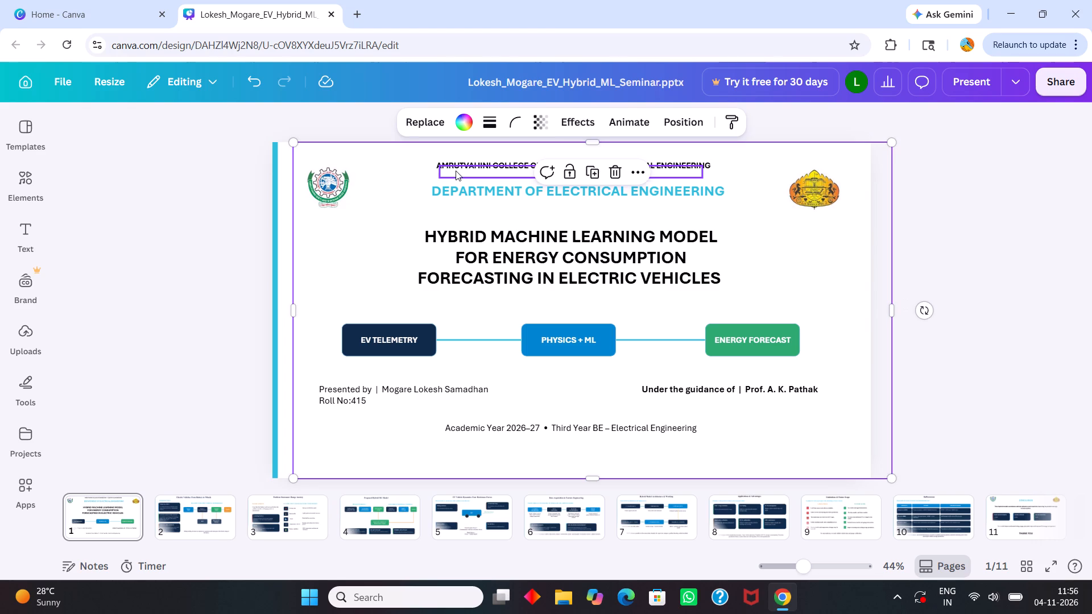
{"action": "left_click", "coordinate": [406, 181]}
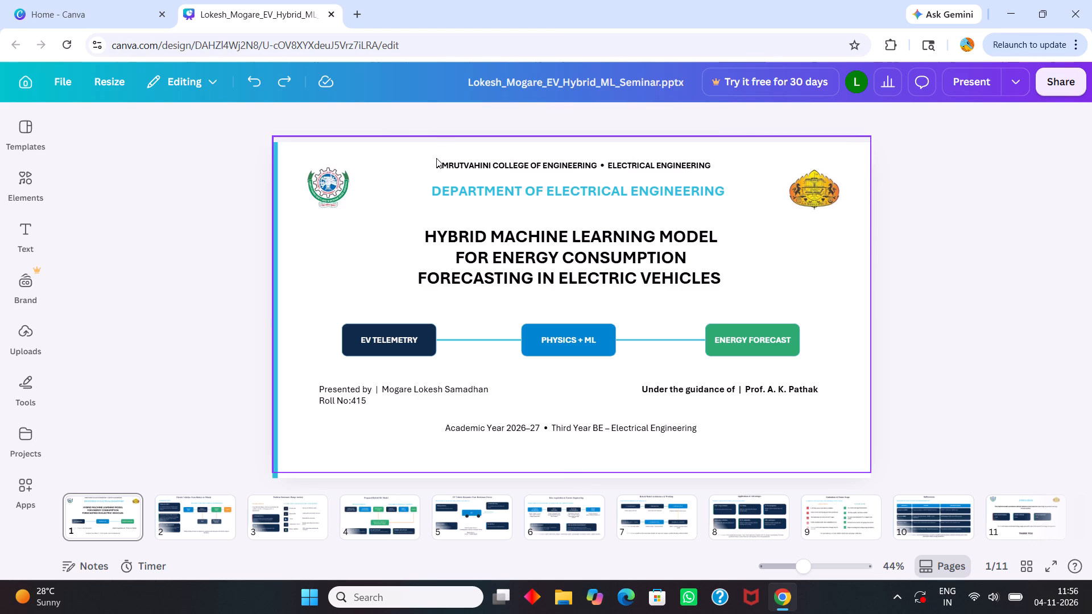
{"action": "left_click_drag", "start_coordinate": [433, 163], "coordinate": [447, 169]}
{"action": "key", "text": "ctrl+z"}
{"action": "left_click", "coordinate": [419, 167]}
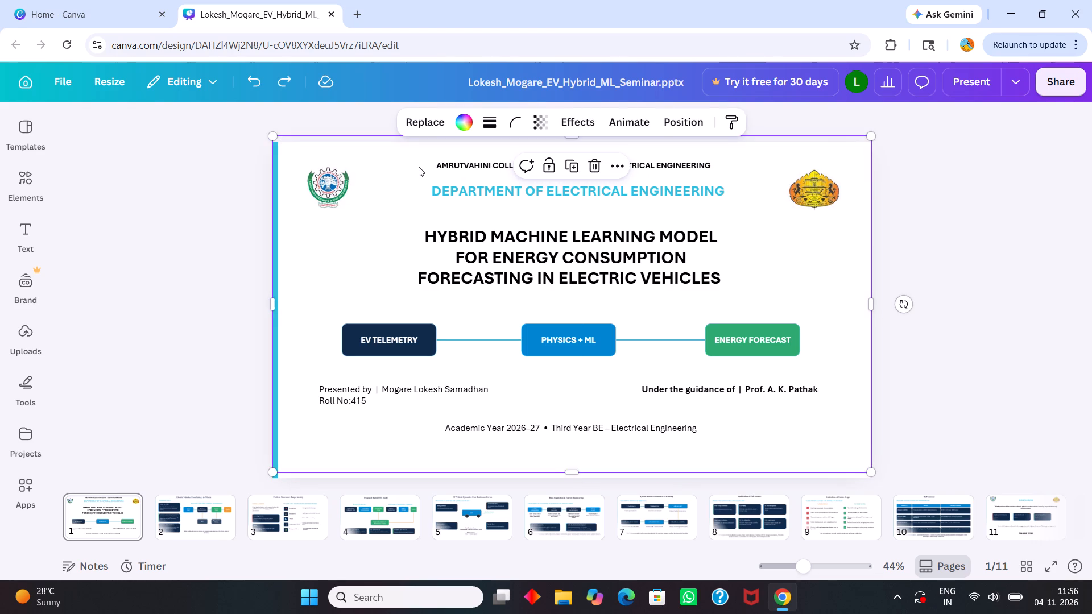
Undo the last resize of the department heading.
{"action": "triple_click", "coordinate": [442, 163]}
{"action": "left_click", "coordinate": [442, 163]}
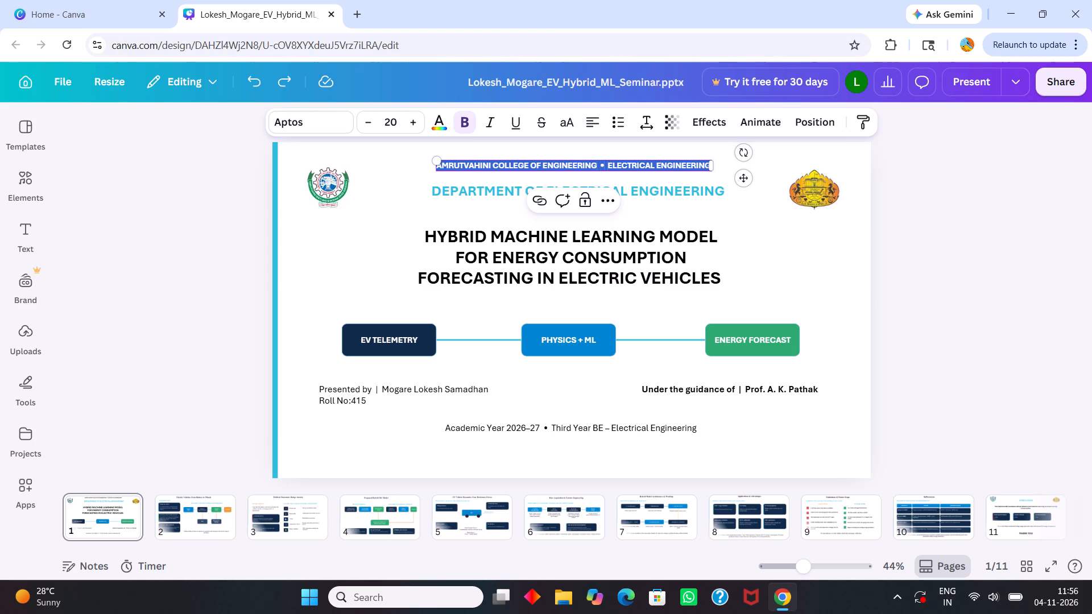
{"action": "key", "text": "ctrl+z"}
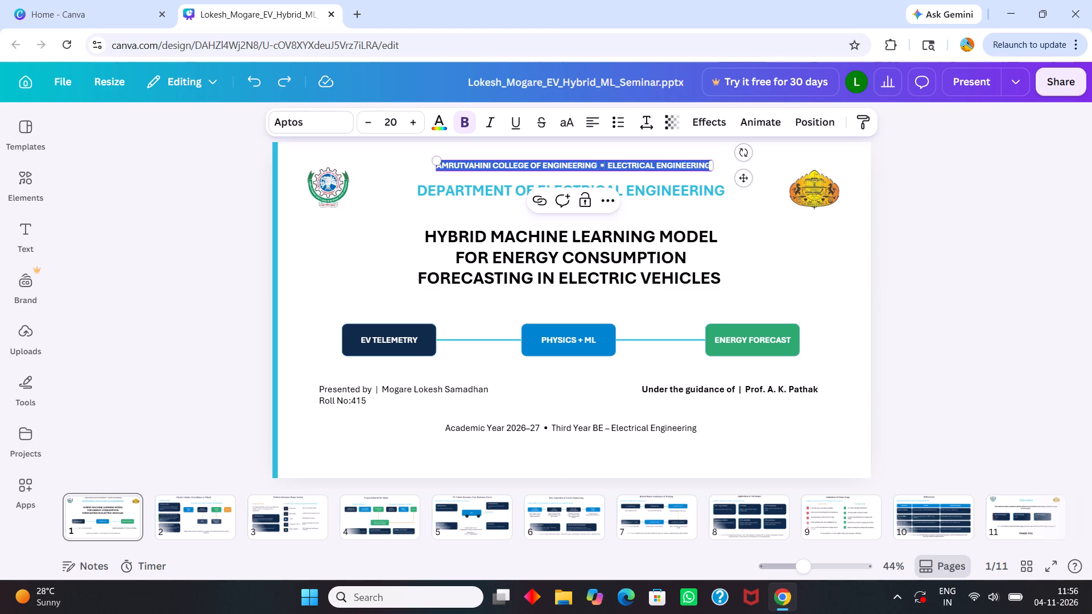
Copy the "AMRUTVAHINI COLLEGE OF ENGINEERING • ELECTRICAL ENGINEERING" text into the department heading as its own first line.
{"action": "left_click", "coordinate": [409, 170]}
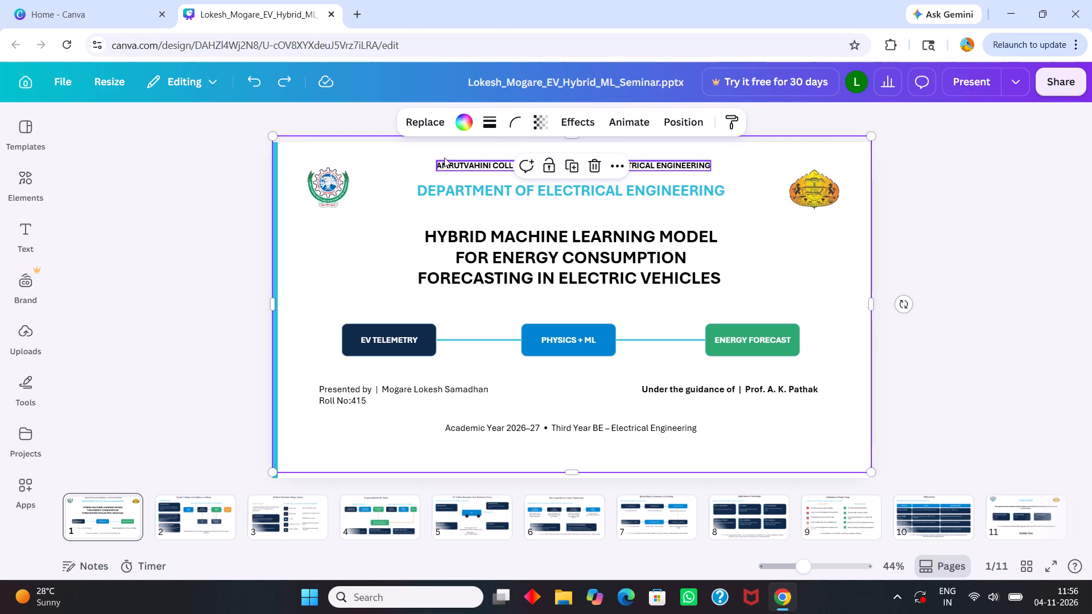
{"action": "triple_click", "coordinate": [449, 166]}
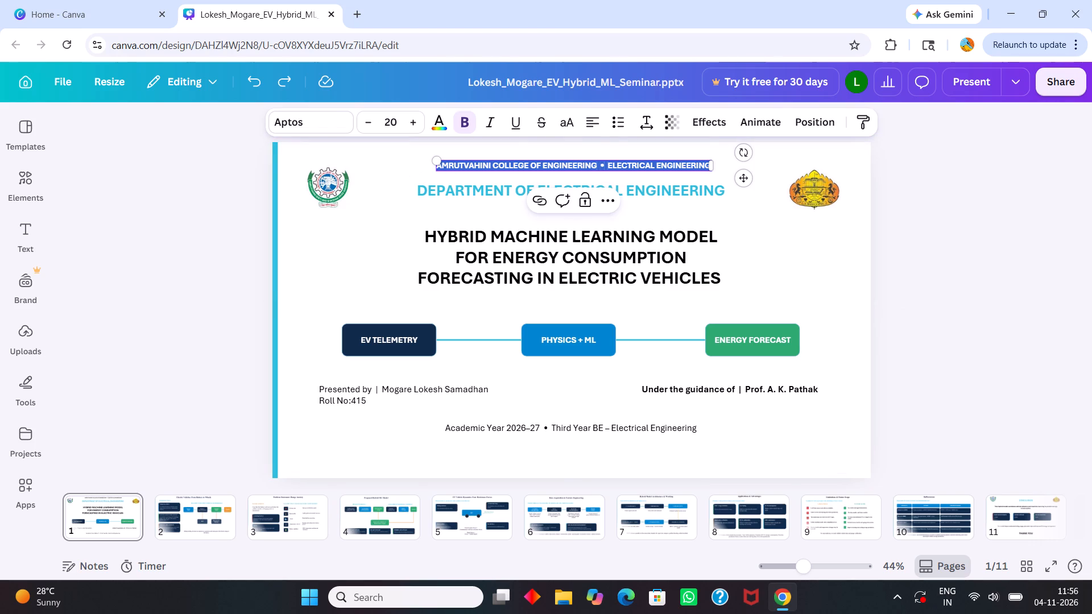
{"action": "key", "text": "ctrl+c"}
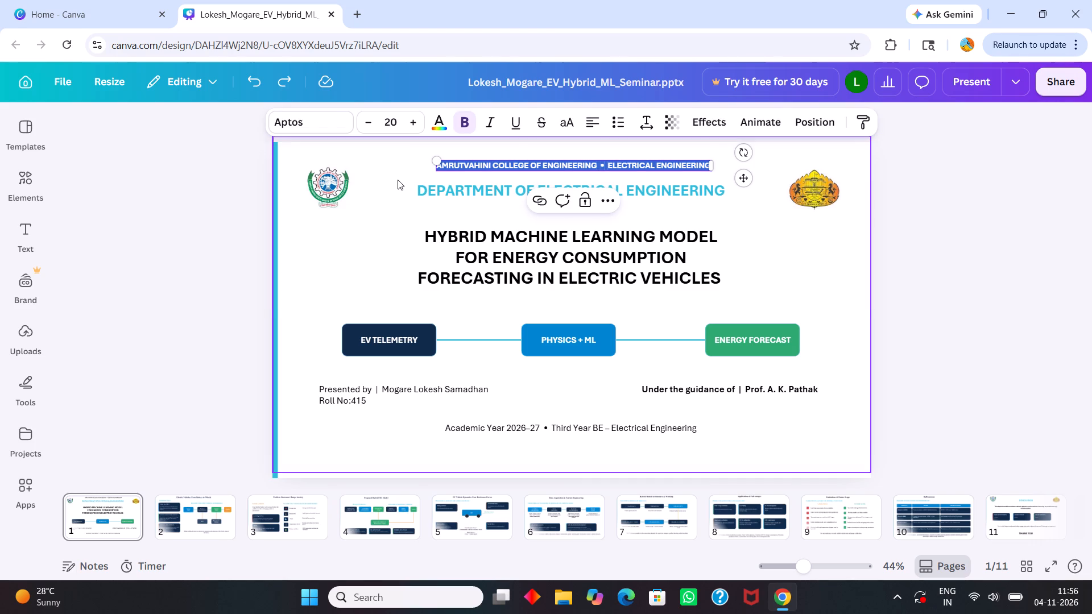
{"action": "left_click", "coordinate": [398, 180]}
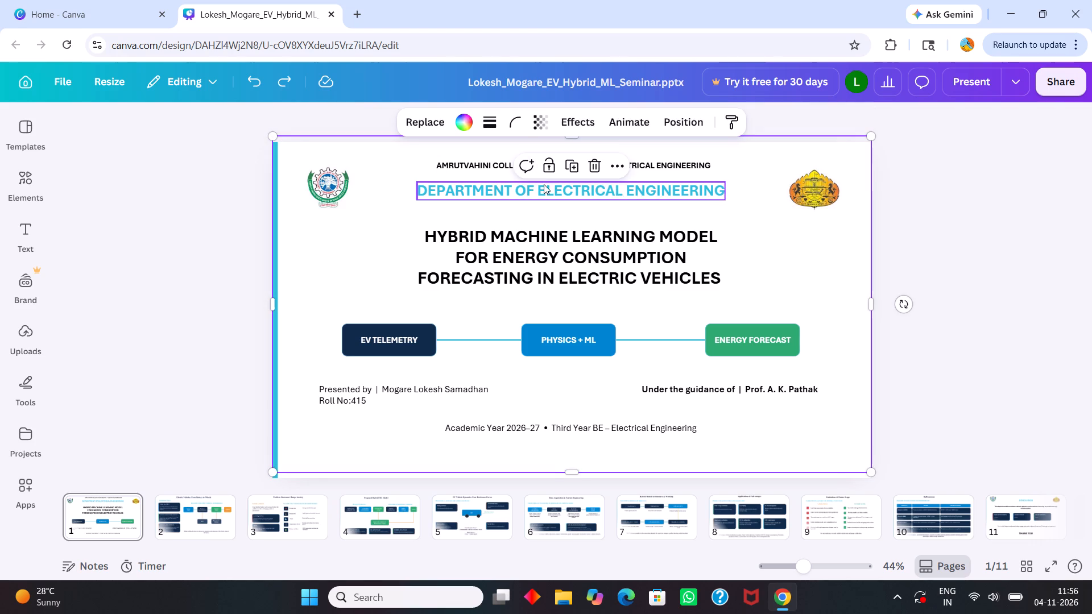
{"action": "left_click", "coordinate": [544, 184]}
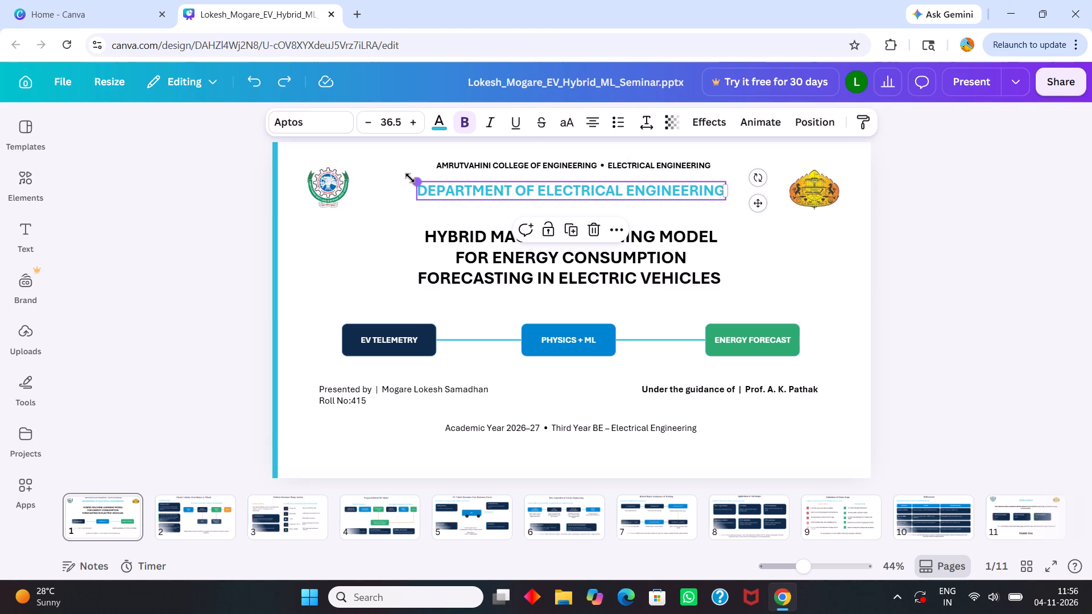
{"action": "left_click", "coordinate": [417, 190]}
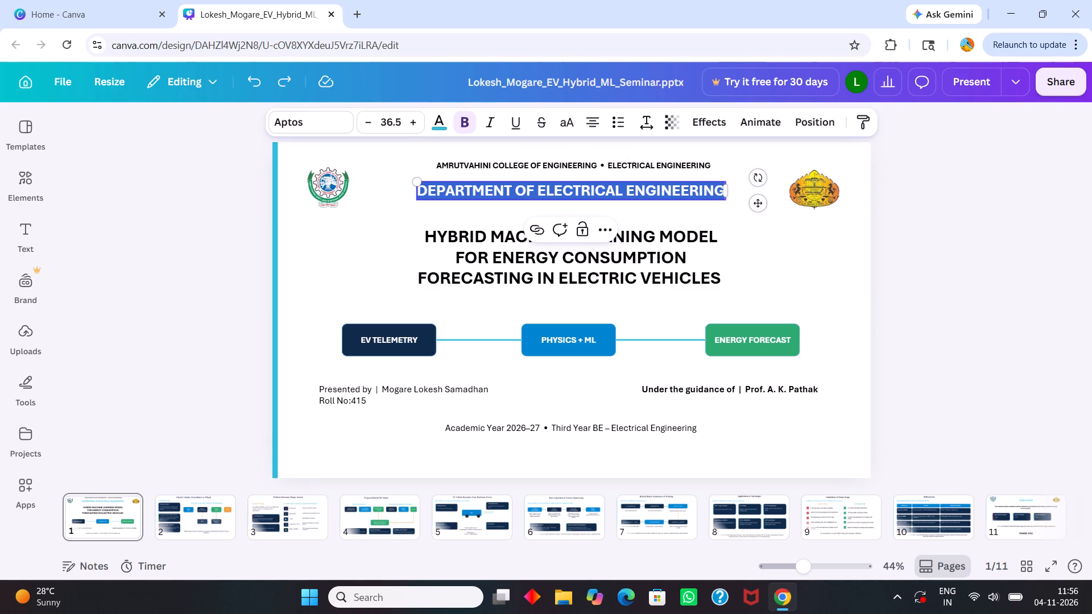
{"action": "left_click", "coordinate": [417, 190]}
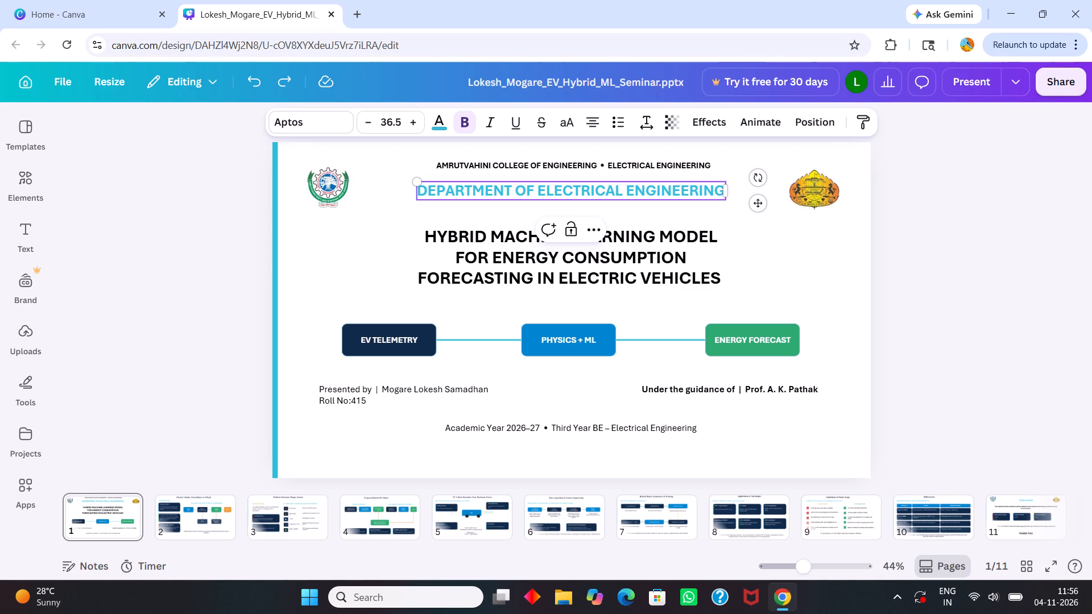
{"action": "key", "text": "ctrl+v"}
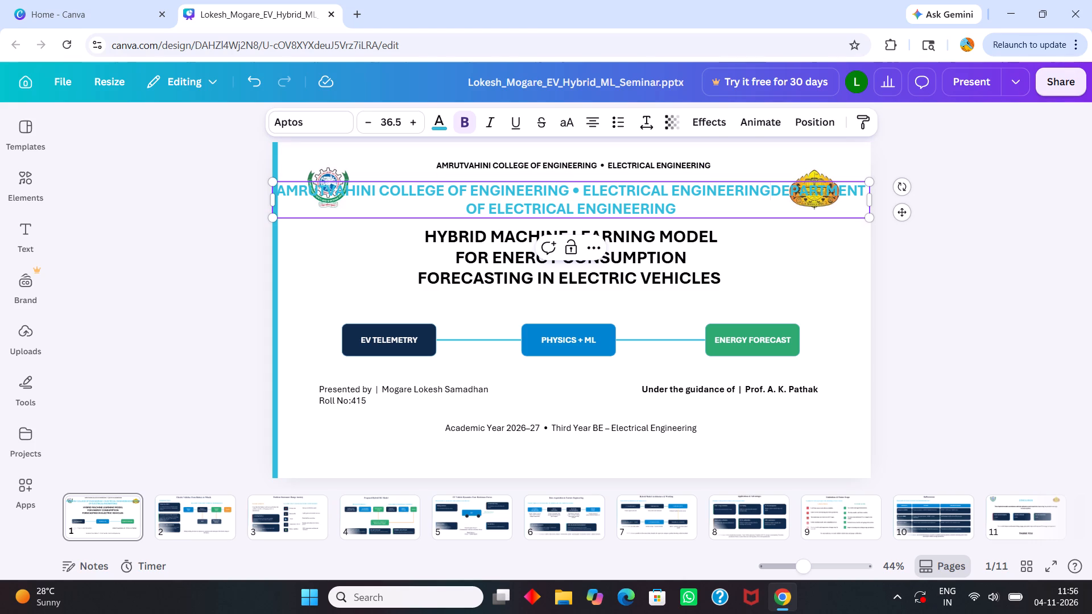
{"action": "key", "text": "Return"}
Delete the separate small black college line above the blue heading.
{"action": "left_click", "coordinate": [720, 161]}
{"action": "left_click", "coordinate": [706, 164]}
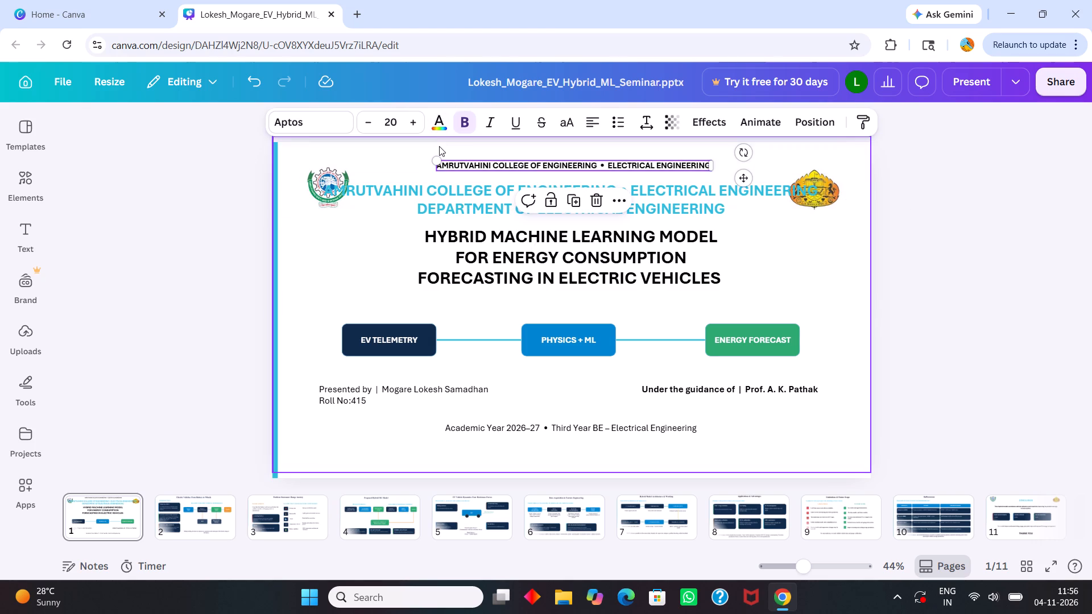
{"action": "left_click", "coordinate": [597, 198]}
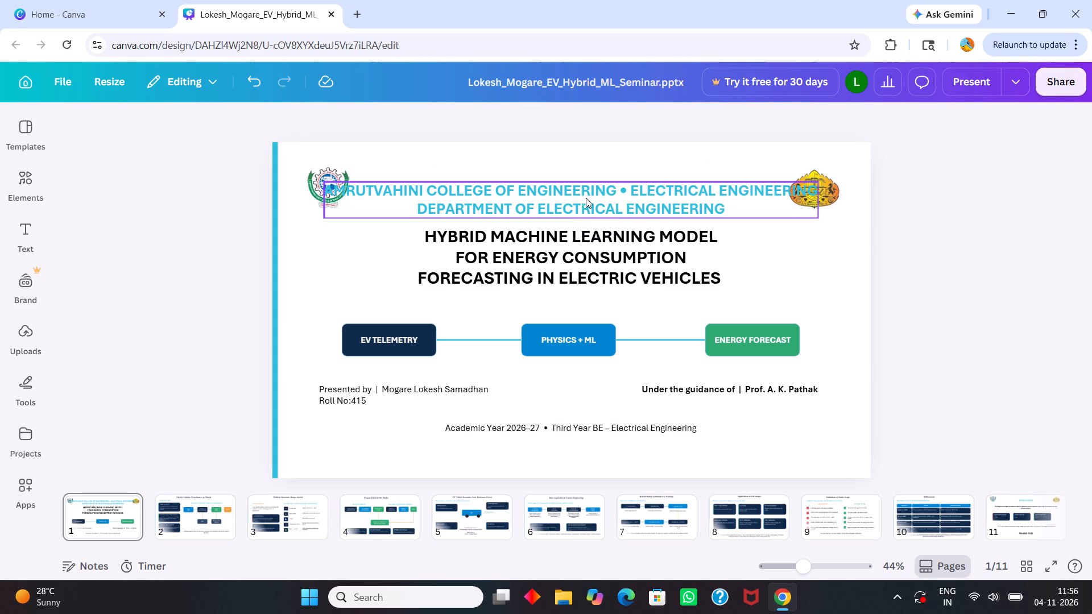
Reduce the combined college and department heading to font size 28.5 so it fits between the two logos.
{"action": "left_click", "coordinate": [462, 193]}
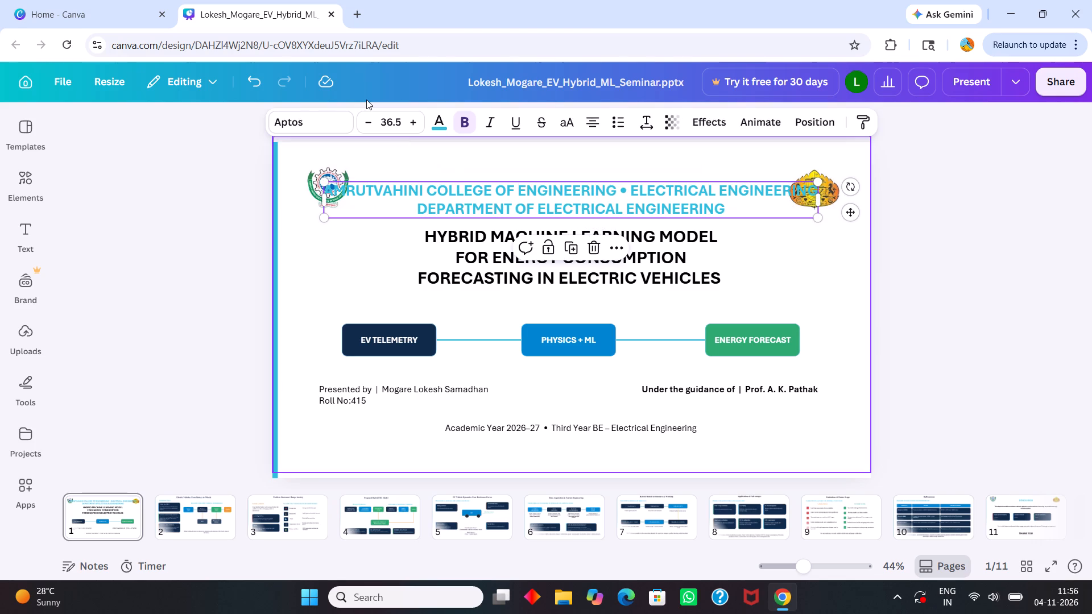
{"action": "triple_click", "coordinate": [371, 122]}
{"action": "triple_click", "coordinate": [371, 122]}
{"action": "double_click", "coordinate": [371, 122]}
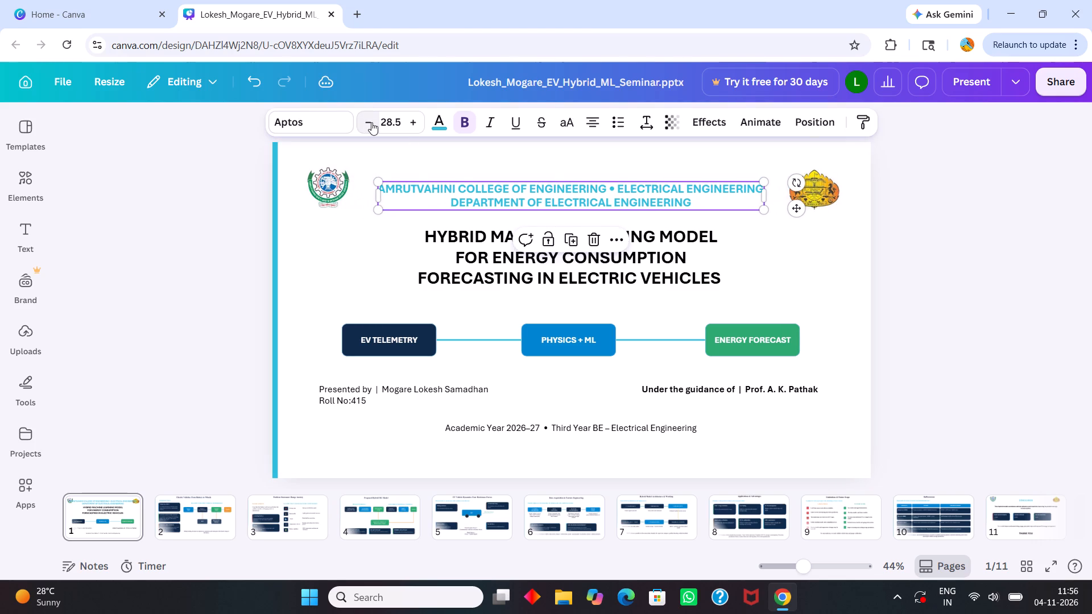
{"action": "left_click", "coordinate": [371, 122]}
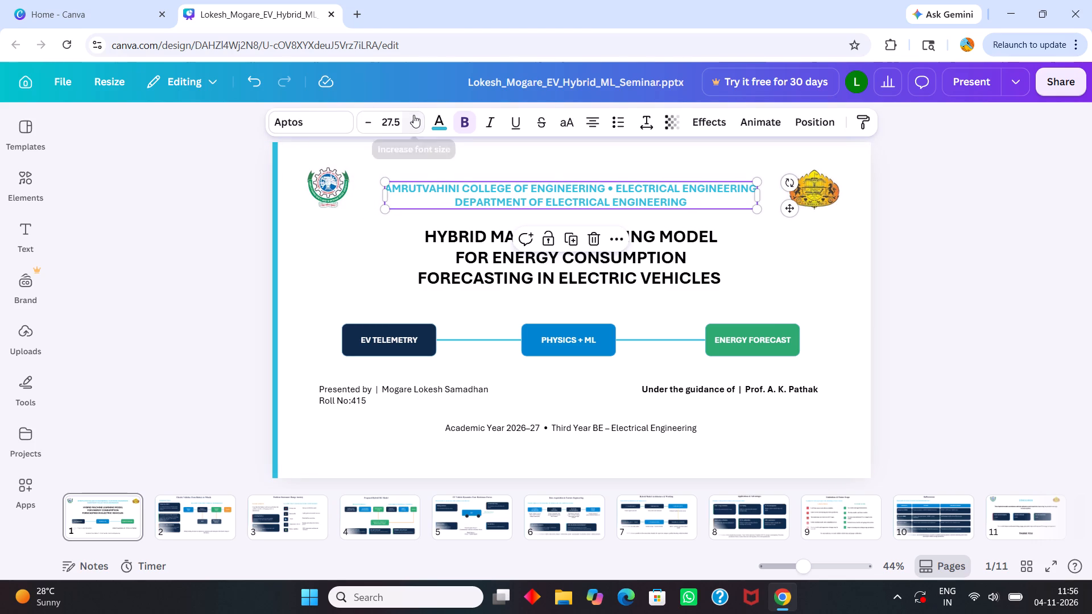
{"action": "left_click", "coordinate": [413, 115]}
Move the two-line college and department heading up so it lines up with the logos on either side.
{"action": "left_click_drag", "start_coordinate": [518, 196], "coordinate": [519, 193]}
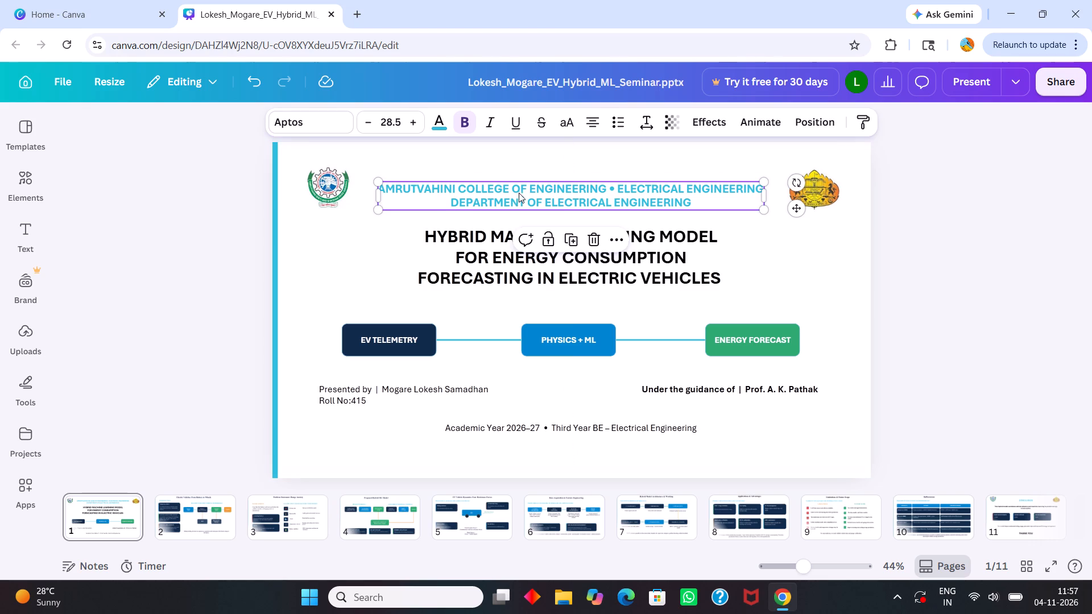
{"action": "left_click_drag", "start_coordinate": [519, 193], "coordinate": [526, 172]}
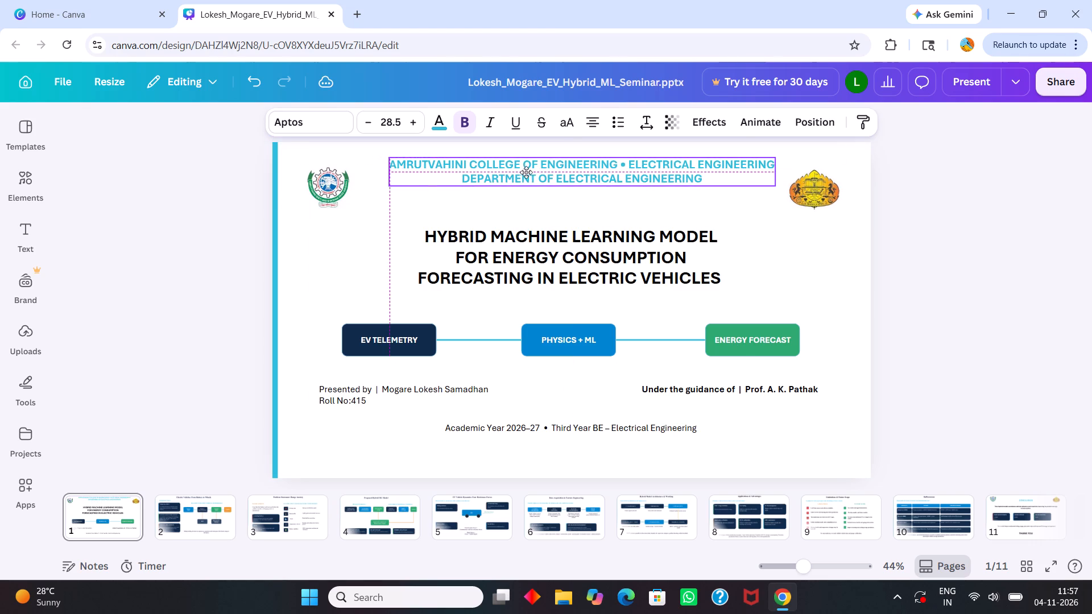
{"action": "left_click_drag", "start_coordinate": [526, 172], "coordinate": [523, 185]}
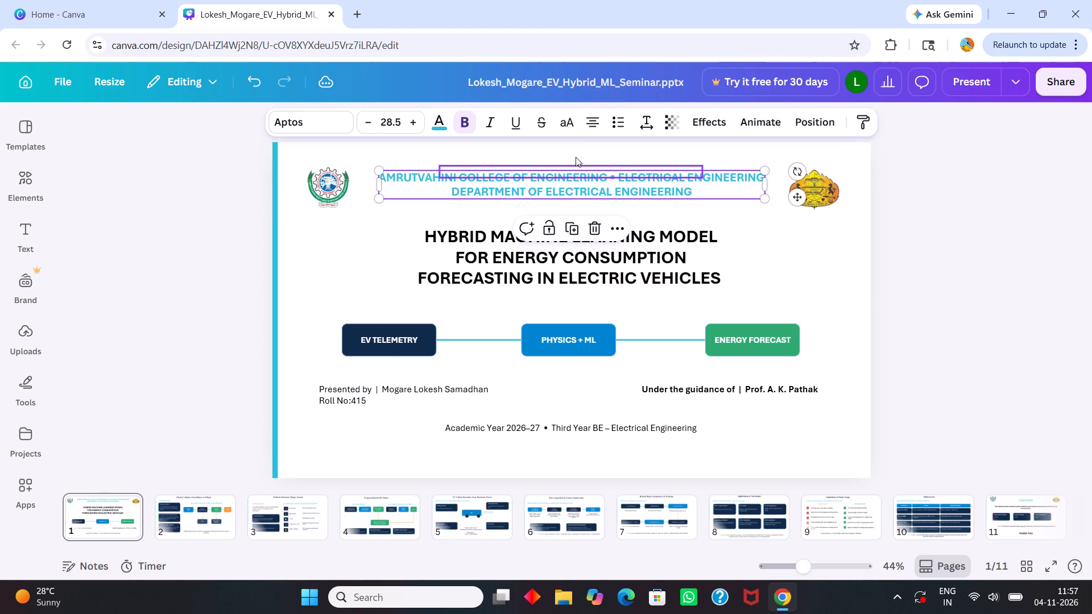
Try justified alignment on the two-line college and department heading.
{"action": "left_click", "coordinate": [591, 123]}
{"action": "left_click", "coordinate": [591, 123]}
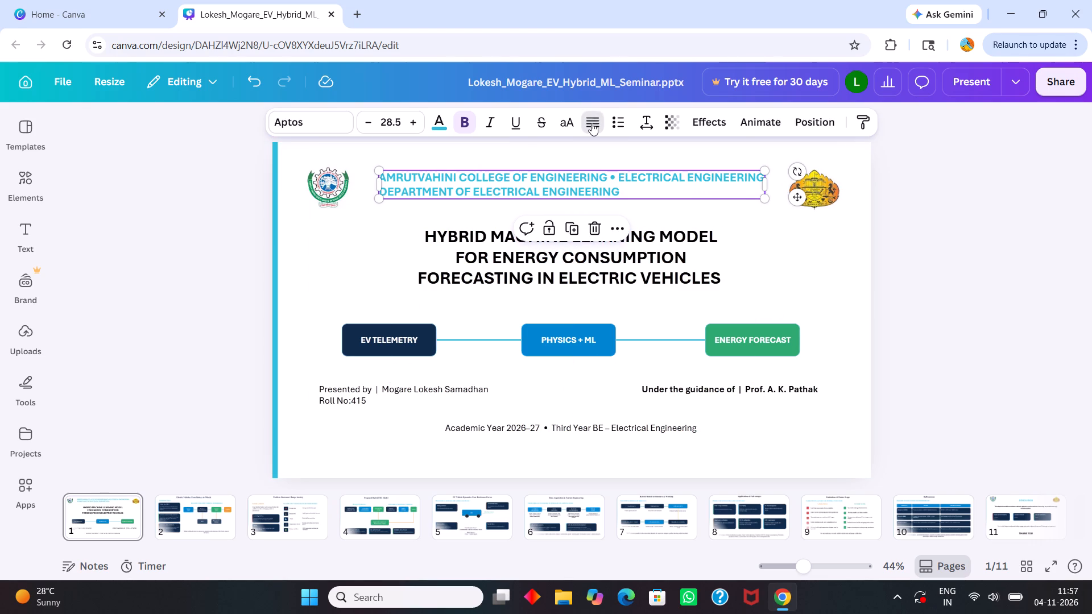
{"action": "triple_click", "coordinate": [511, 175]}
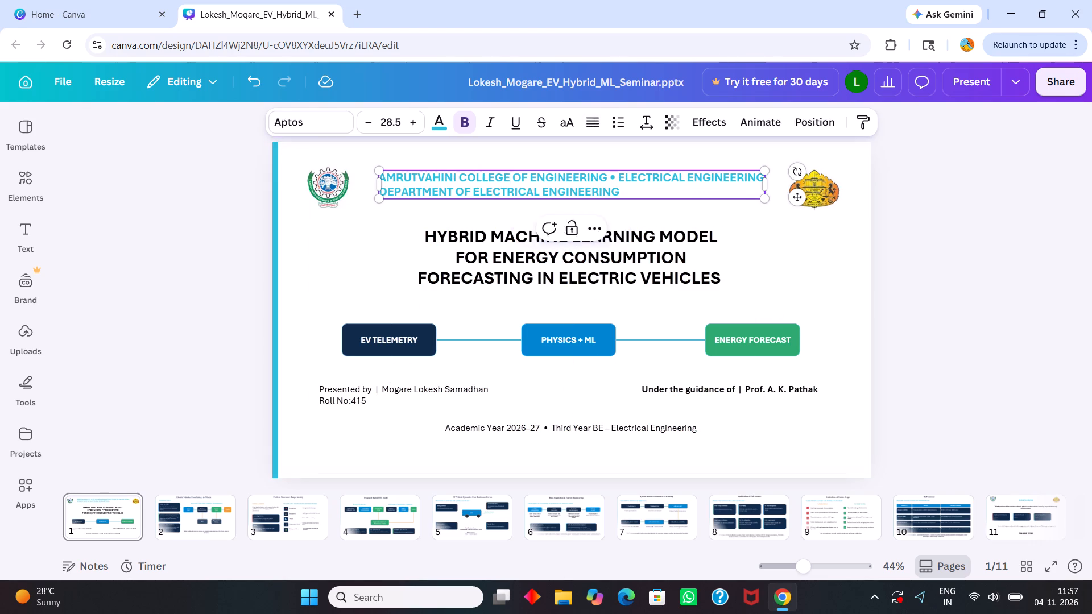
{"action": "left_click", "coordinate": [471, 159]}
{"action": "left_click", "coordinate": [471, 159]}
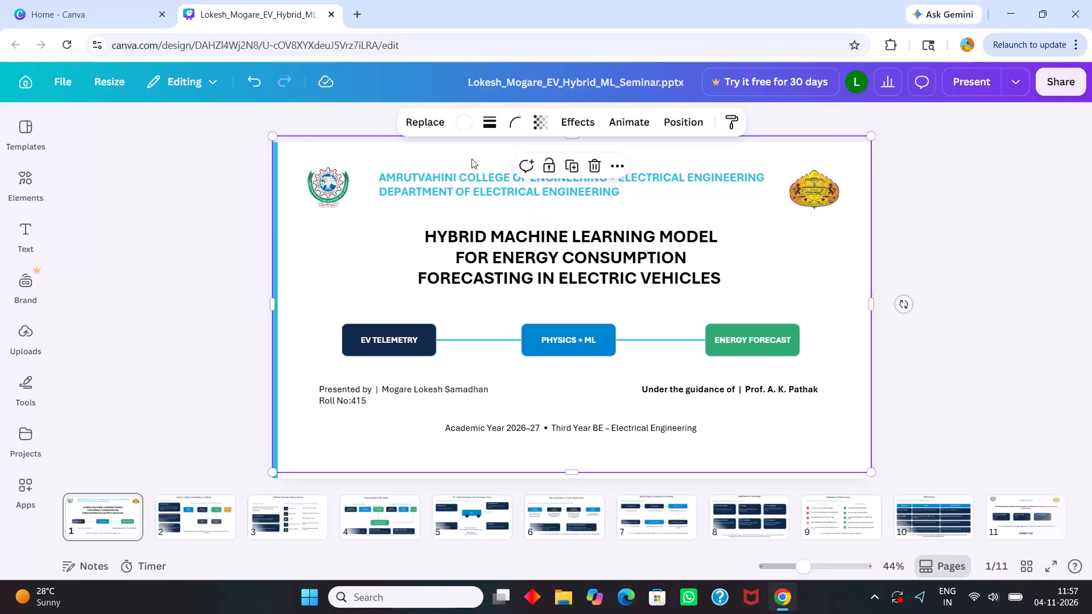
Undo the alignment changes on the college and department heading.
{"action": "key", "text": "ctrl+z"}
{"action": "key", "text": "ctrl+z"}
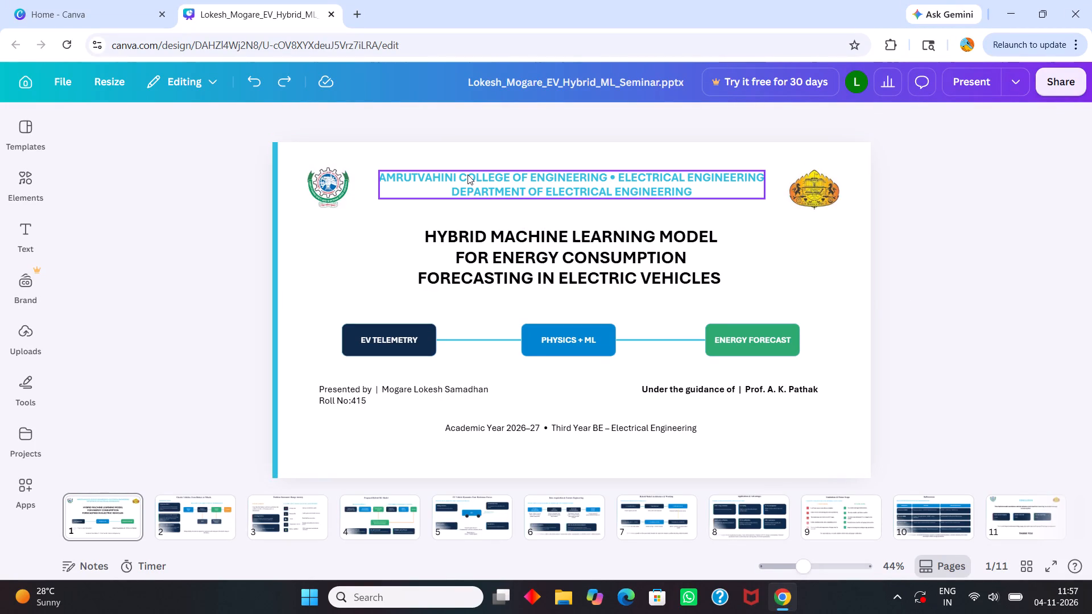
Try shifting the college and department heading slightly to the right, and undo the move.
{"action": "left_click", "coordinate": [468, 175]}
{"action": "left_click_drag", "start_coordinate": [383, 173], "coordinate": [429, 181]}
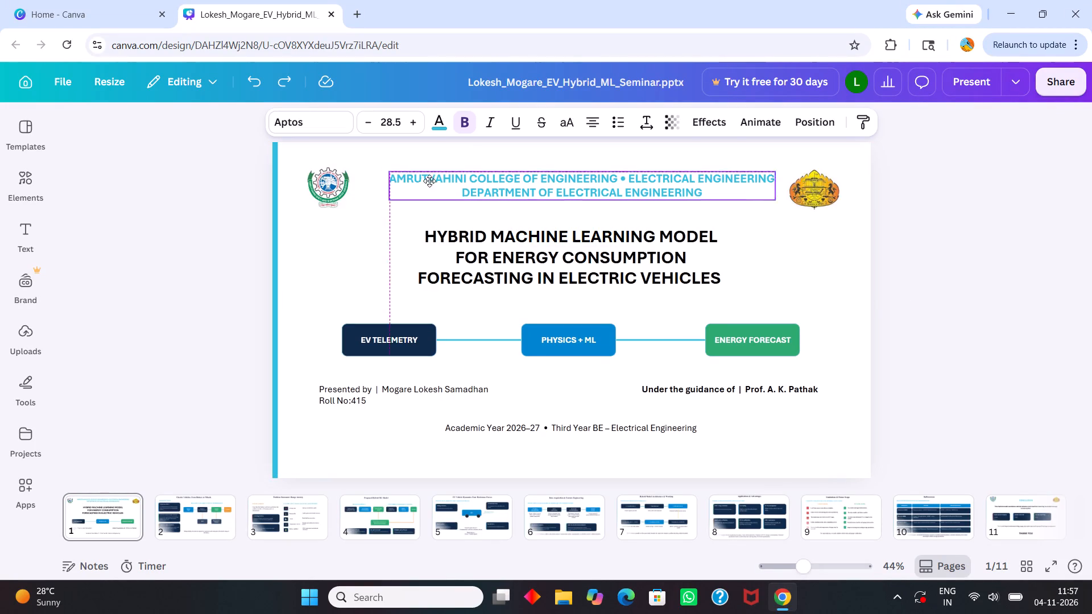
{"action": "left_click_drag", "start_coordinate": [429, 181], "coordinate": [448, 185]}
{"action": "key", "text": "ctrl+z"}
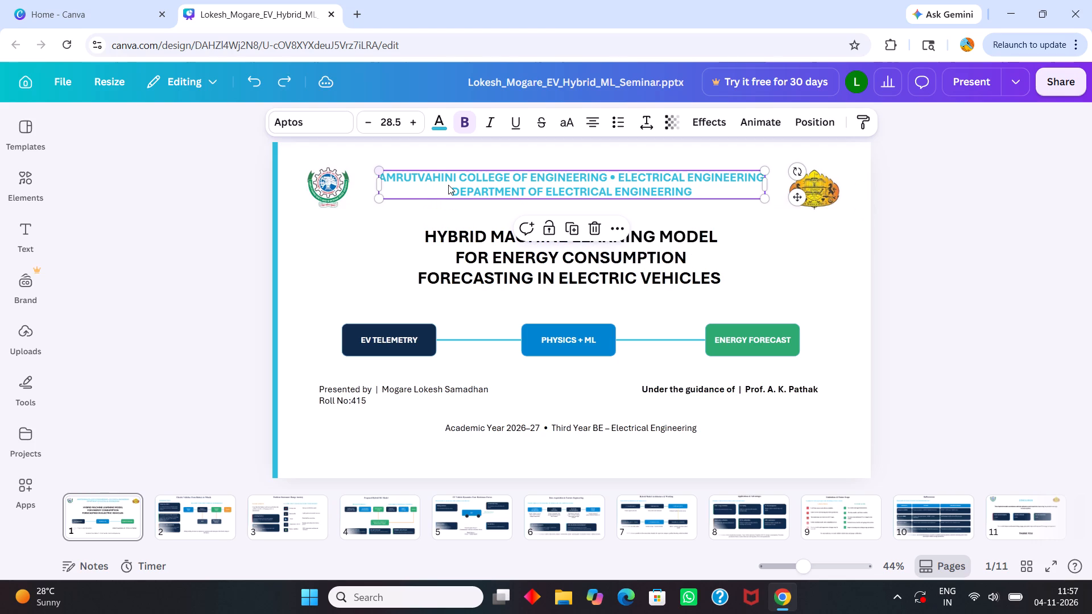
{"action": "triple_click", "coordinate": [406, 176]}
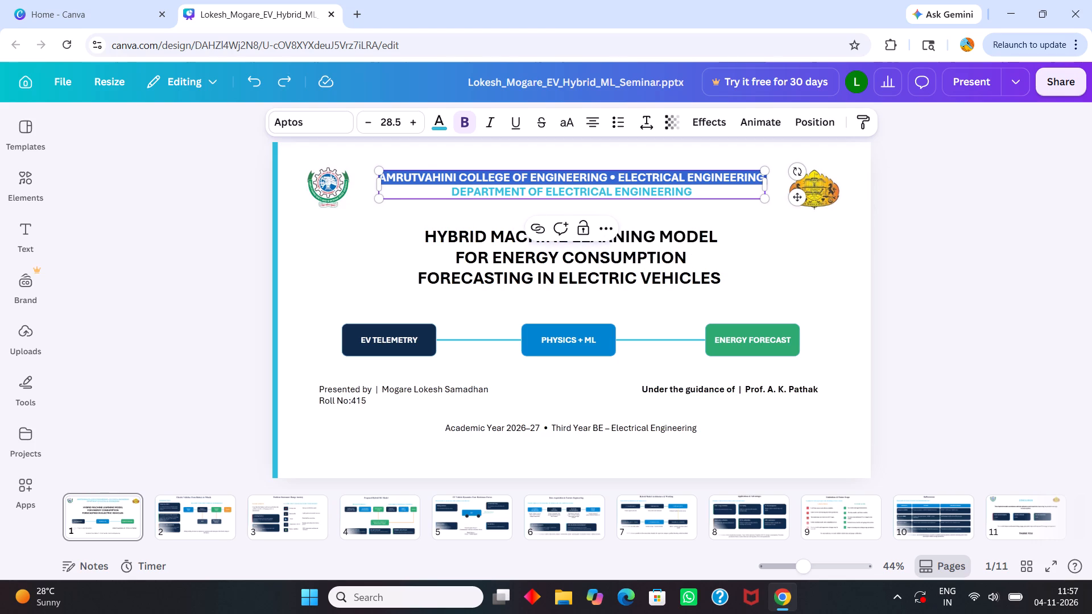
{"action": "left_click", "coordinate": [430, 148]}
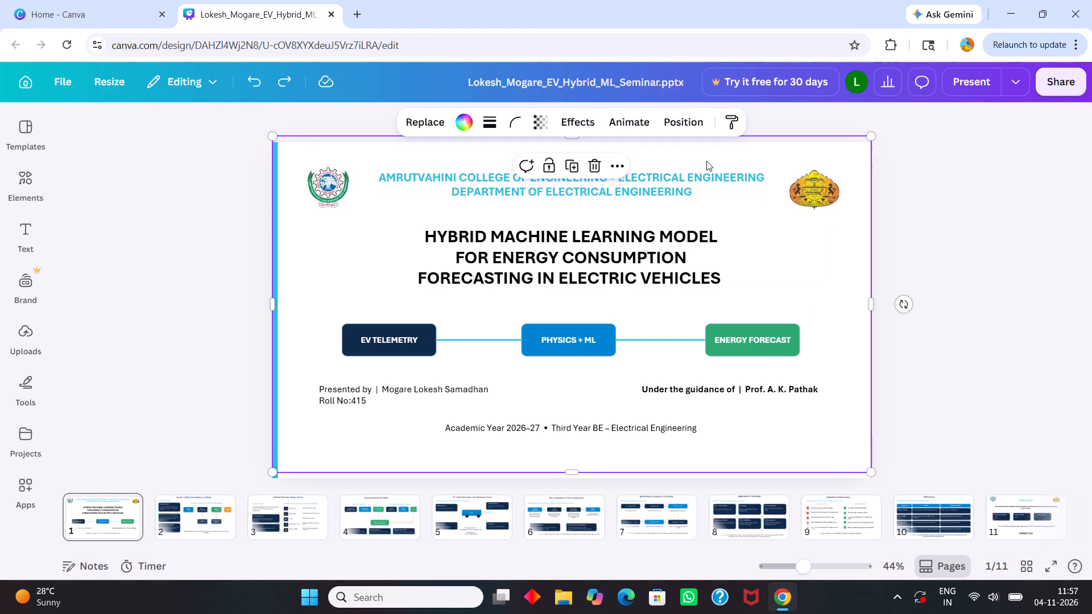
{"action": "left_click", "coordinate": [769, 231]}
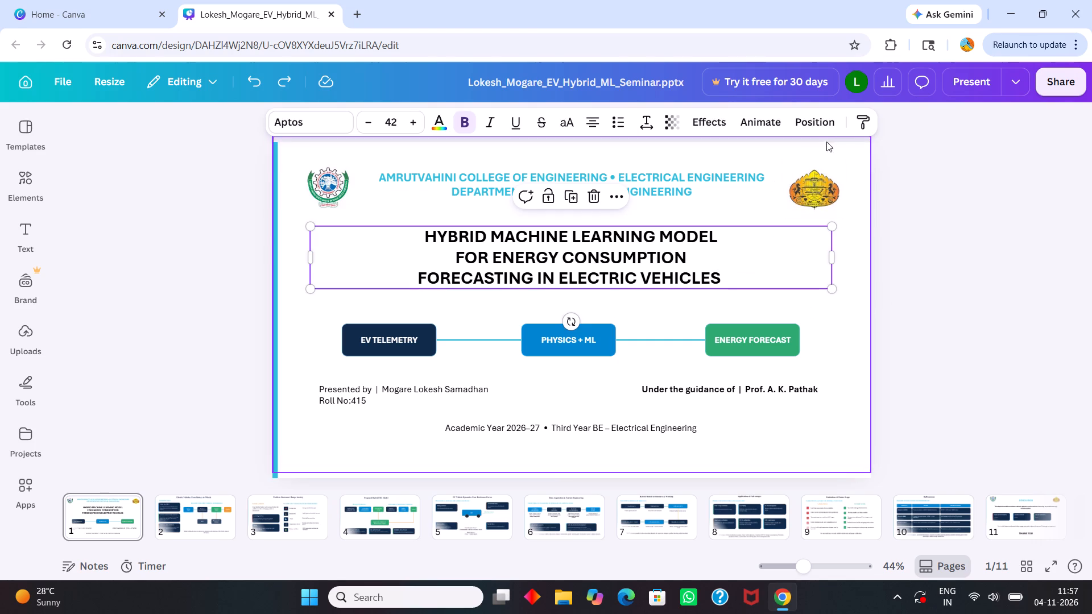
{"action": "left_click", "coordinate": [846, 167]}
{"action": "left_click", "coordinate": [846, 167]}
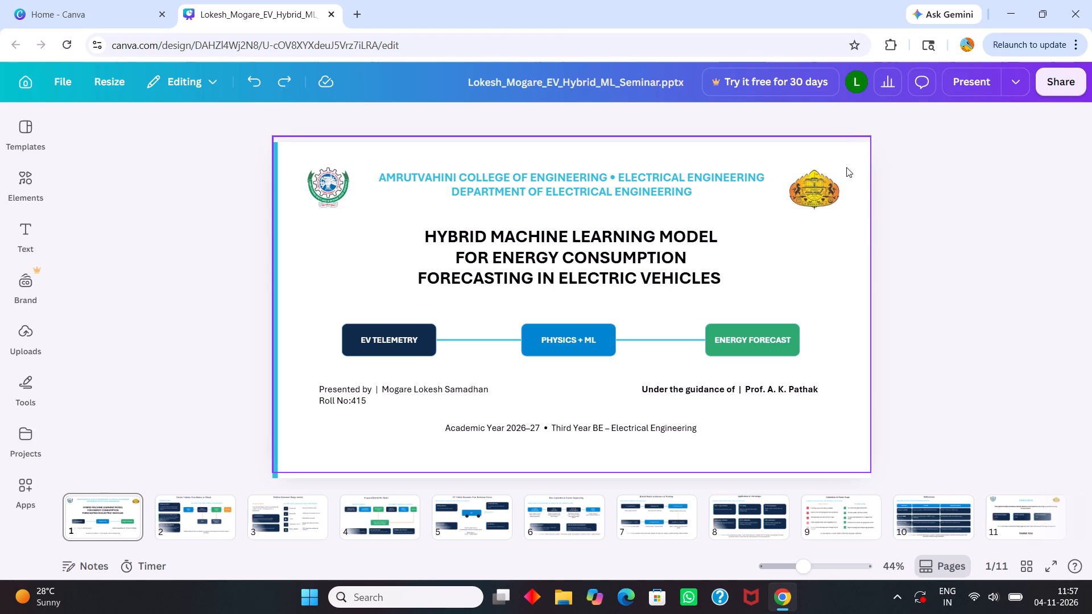
Delete "• ELECTRICAL ENGINEERING" from the heading's first line, leaving "AMRUTVAHINI COLLEGE OF ENGINEERING".
{"action": "left_click", "coordinate": [763, 177]}
{"action": "left_click", "coordinate": [763, 177]}
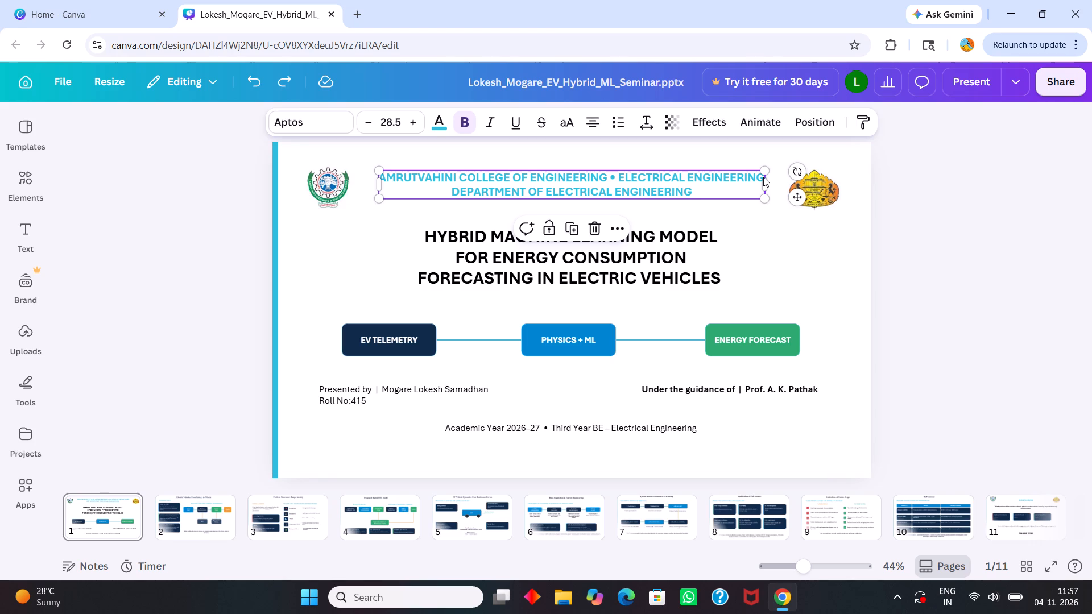
{"action": "left_click", "coordinate": [762, 177]}
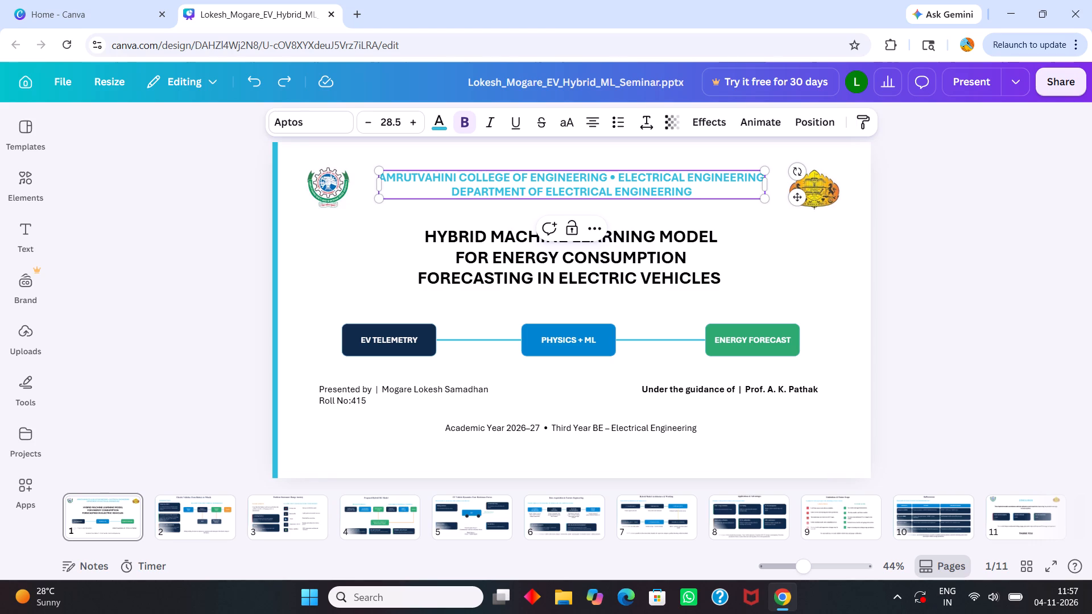
{"action": "key", "text": "BackSpace"}
{"action": "key", "text": "BackSpace"}
{"action": "key", "text": "BackSpace"}
{"action": "key", "text": "BackSpace"}
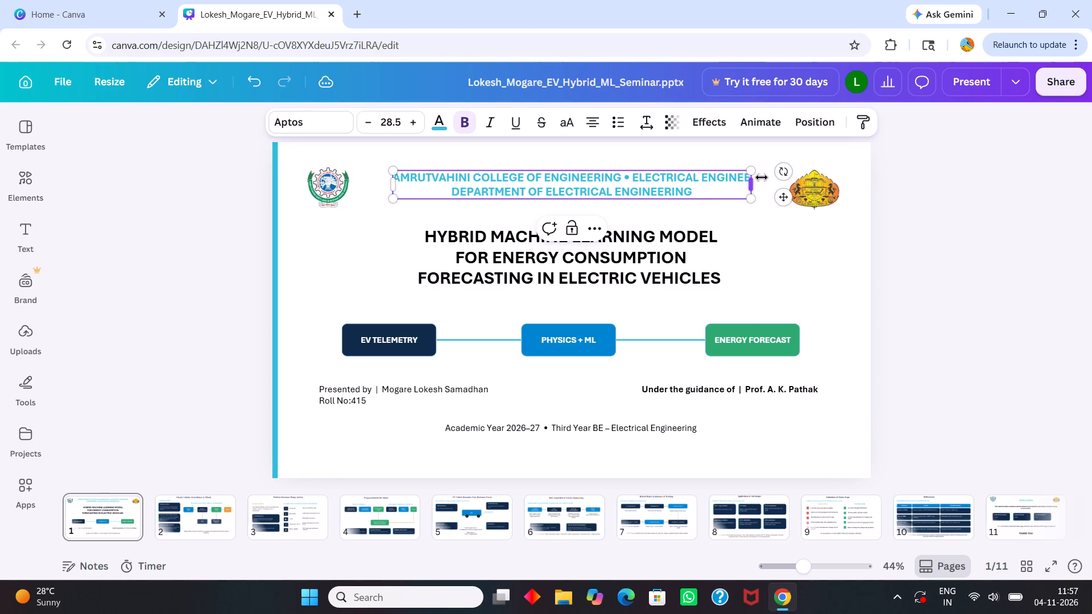
{"action": "key", "text": "BackSpace"}
{"action": "key", "text": "BackSpace"}
{"action": "key", "text": "BackSpace"}
{"action": "key", "text": "BackSpace"}
{"action": "key", "text": "BackSpace"}
{"action": "key", "text": "BackSpace"}
{"action": "key", "text": "BackSpace"}
{"action": "key", "text": "BackSpace"}
{"action": "key", "text": "BackSpace"}
{"action": "key", "text": "BackSpace"}
{"action": "key", "text": "BackSpace"}
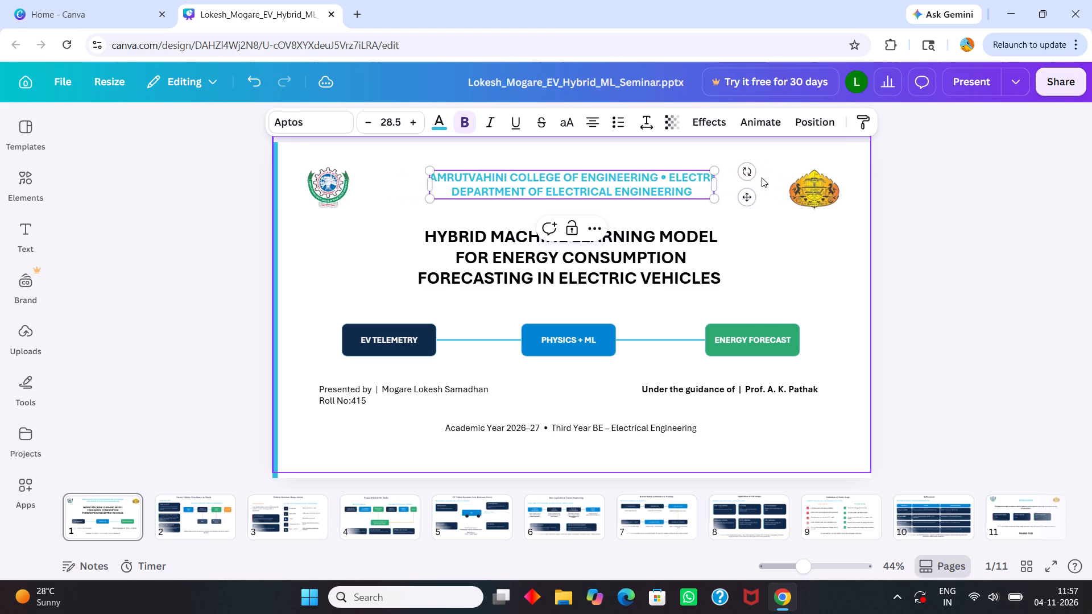
{"action": "key", "text": "BackSpace"}
{"action": "key", "text": "BackSpace"}
{"action": "key", "text": "BackSpace"}
{"action": "key", "text": "BackSpace"}
{"action": "key", "text": "BackSpace"}
{"action": "key", "text": "BackSpace"}
{"action": "key", "text": "BackSpace"}
{"action": "key", "text": "BackSpace"}
{"action": "key", "text": "BackSpace"}
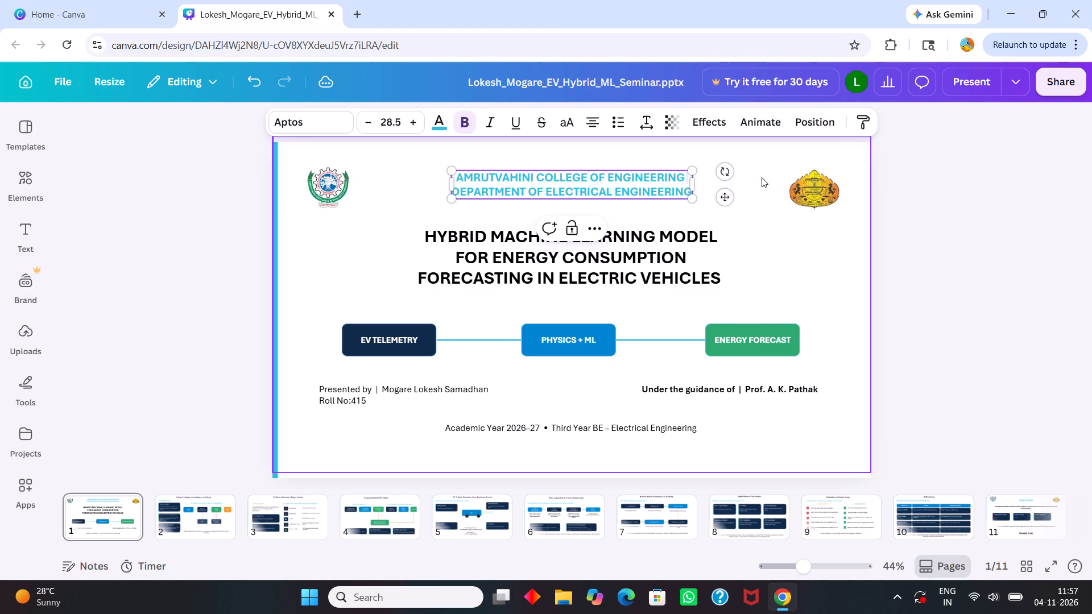
{"action": "left_click", "coordinate": [605, 153]}
Enlarge the two-line college and department heading between the logos to a font size just over 34.
{"action": "left_click", "coordinate": [488, 176]}
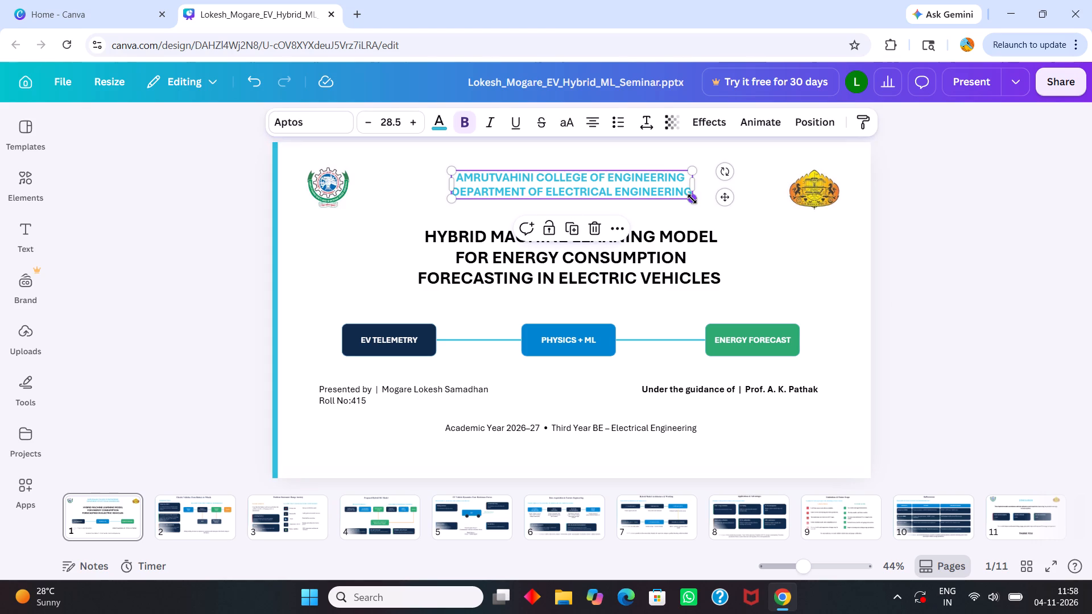
{"action": "left_click_drag", "start_coordinate": [692, 199], "coordinate": [737, 214]}
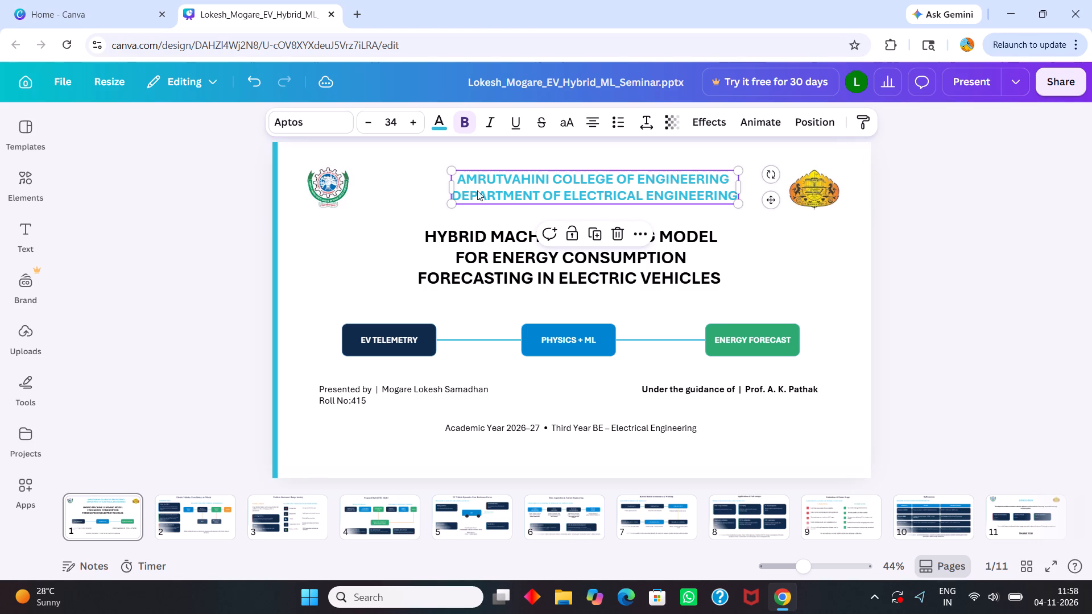
{"action": "left_click_drag", "start_coordinate": [453, 172], "coordinate": [442, 171]}
{"action": "left_click", "coordinate": [413, 176]}
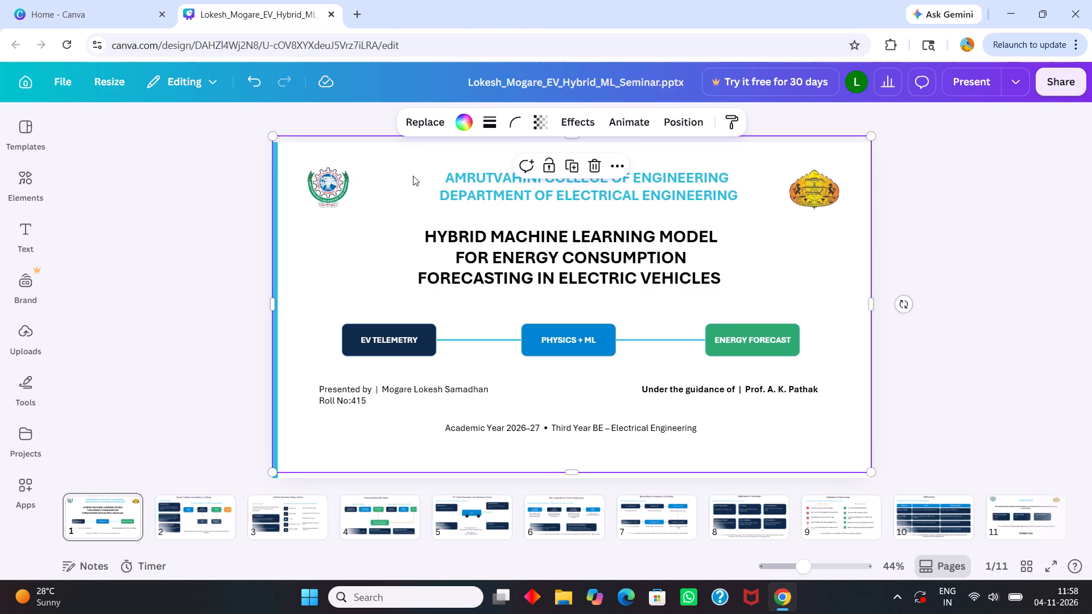
{"action": "left_click", "coordinate": [436, 205]}
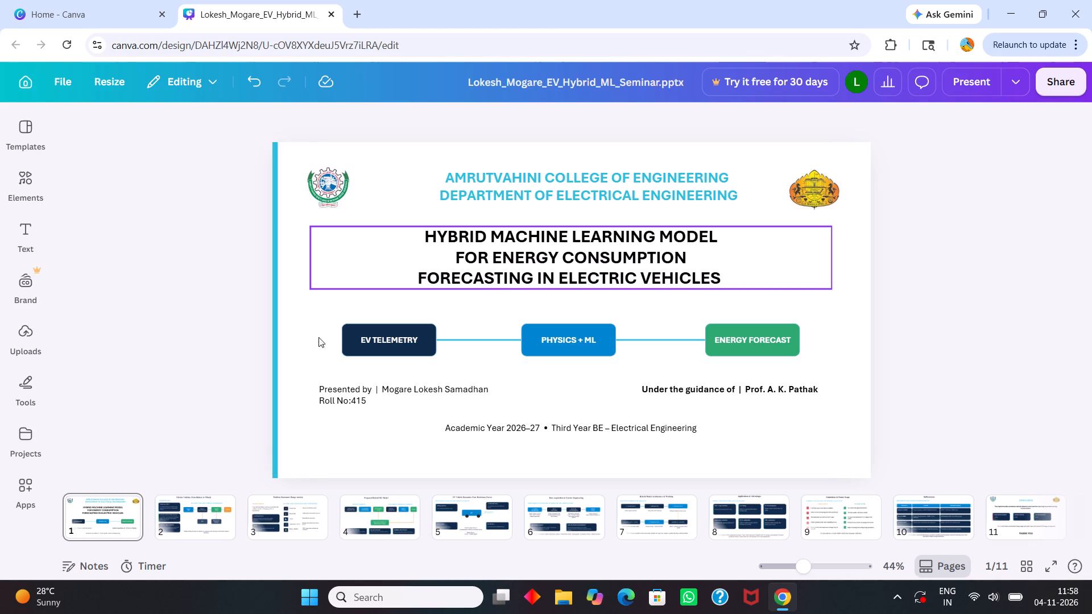
Open slide 2 of the presentation.
{"action": "left_click", "coordinate": [192, 517]}
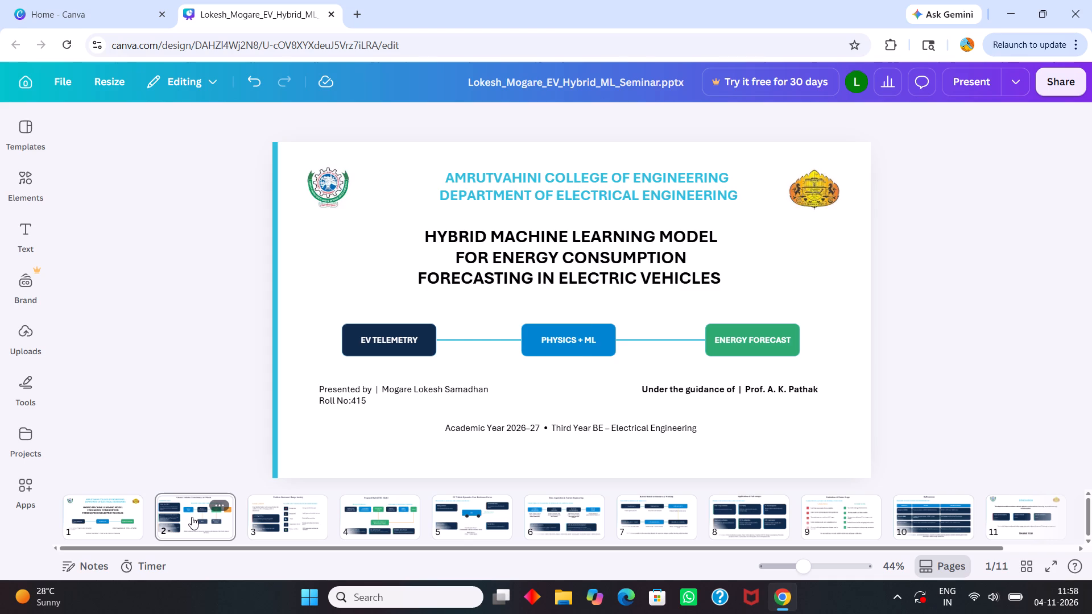
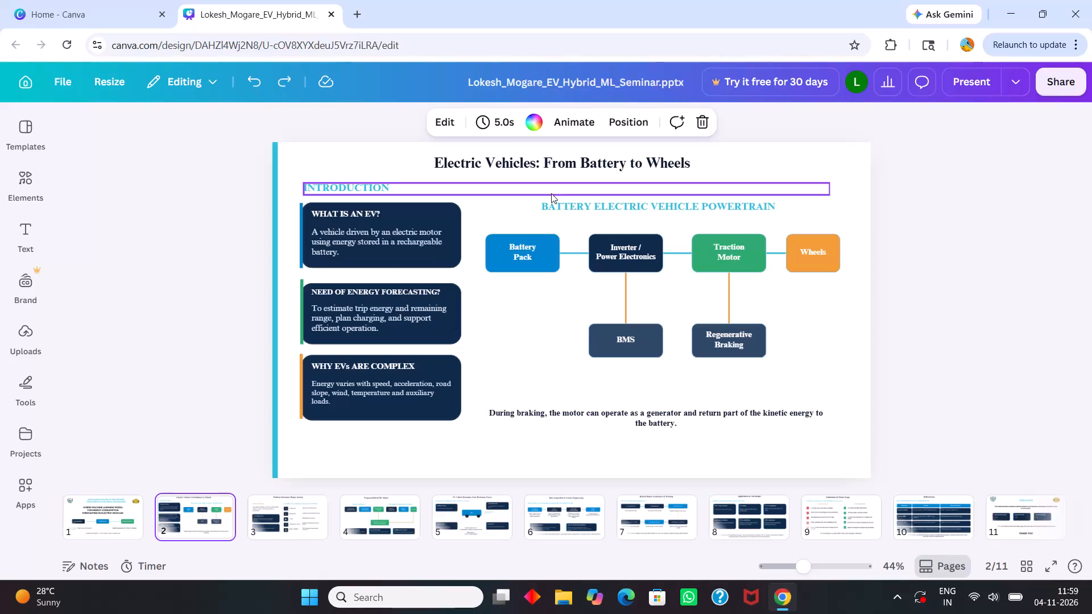
Undo the last edit made in the presentation.
{"action": "key", "text": "ctrl+z"}
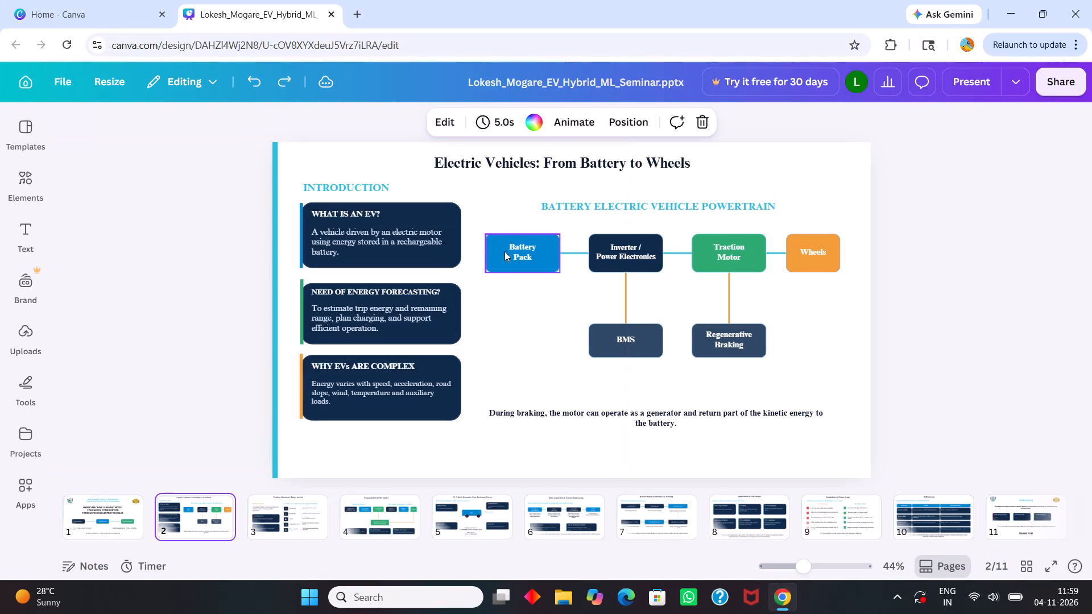
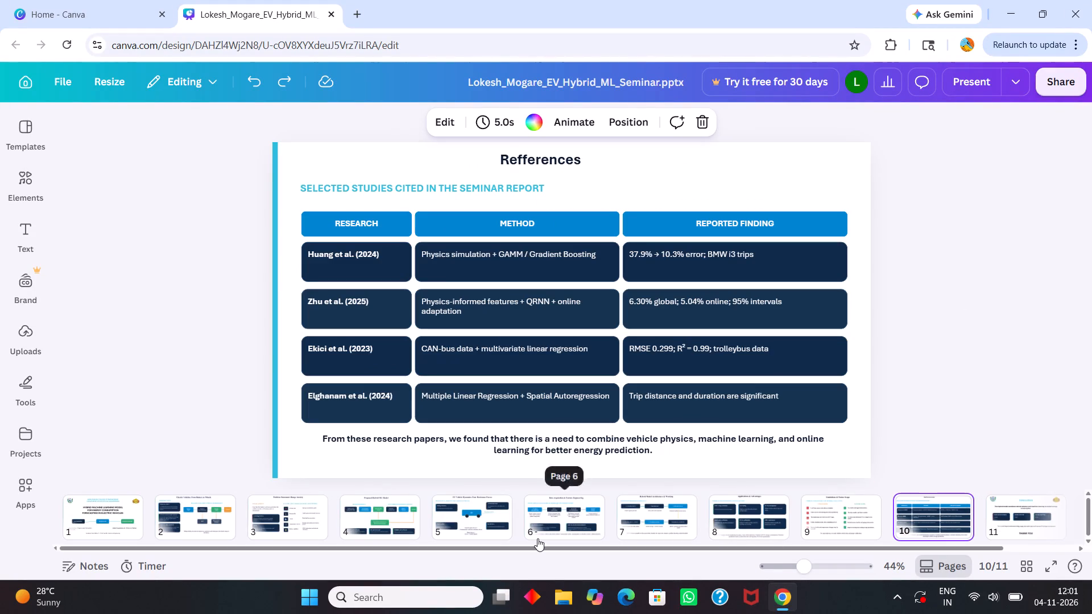
{"action": "left_click", "coordinate": [206, 522]}
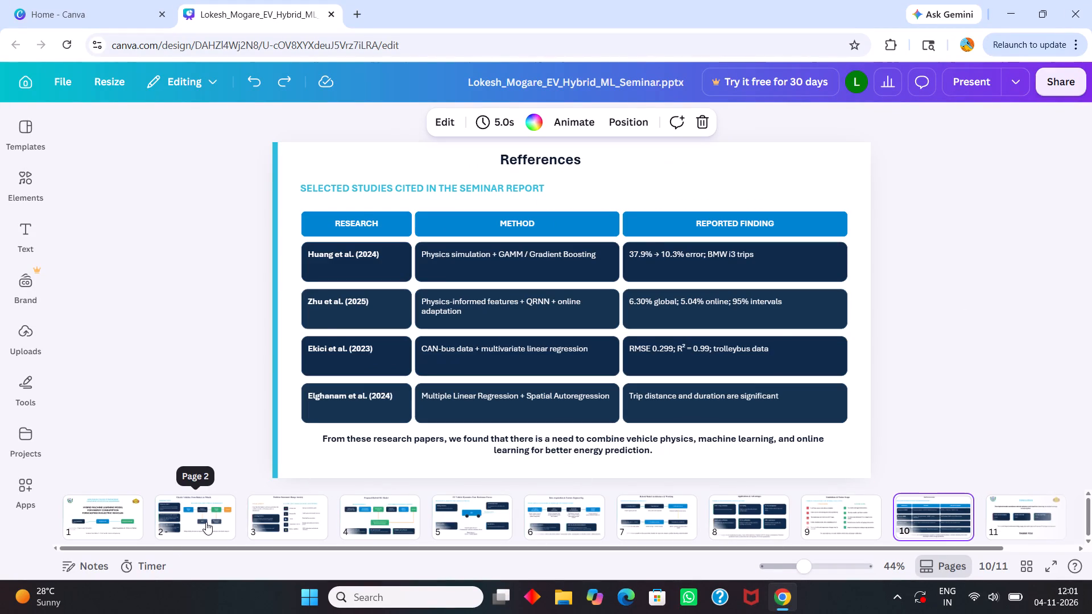
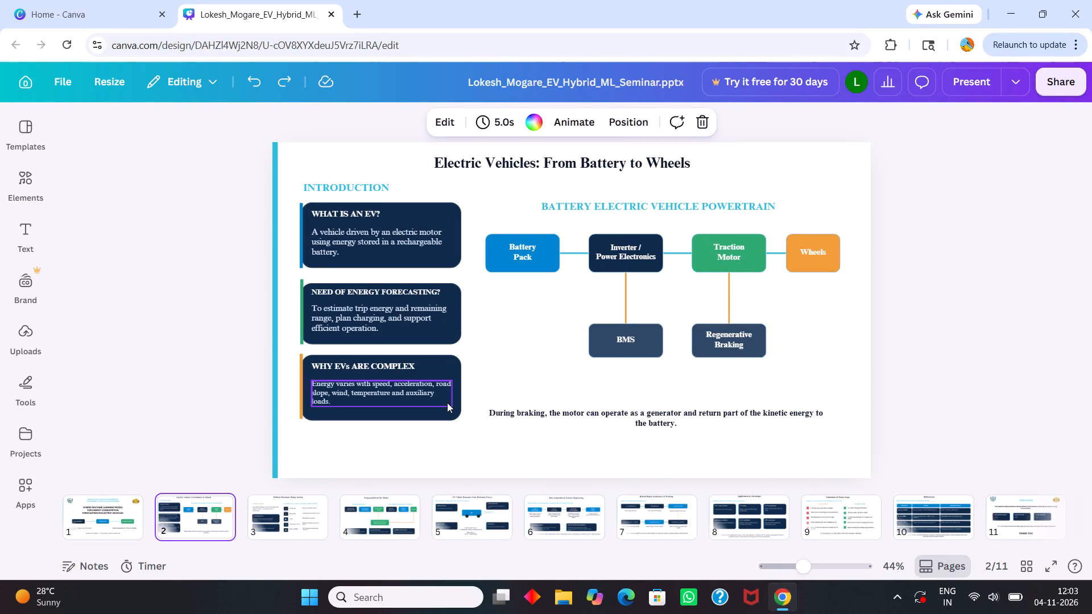
Open the body text of the "WHY EVs ARE COMPLEX" box on slide 2 for editing.
{"action": "left_click", "coordinate": [335, 403]}
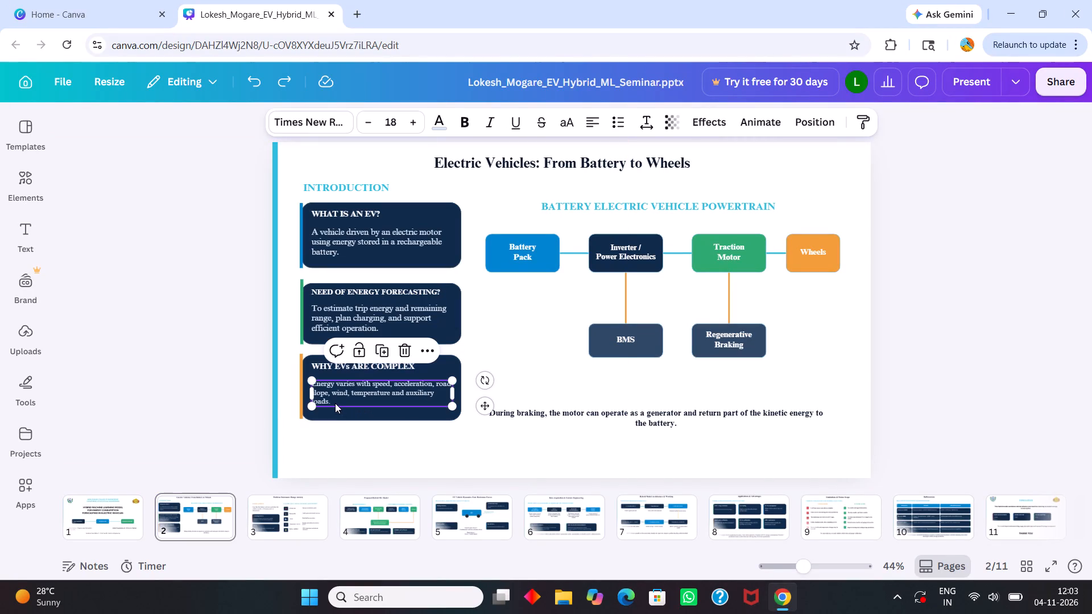
{"action": "left_click", "coordinate": [335, 403]}
{"action": "left_click", "coordinate": [335, 403]}
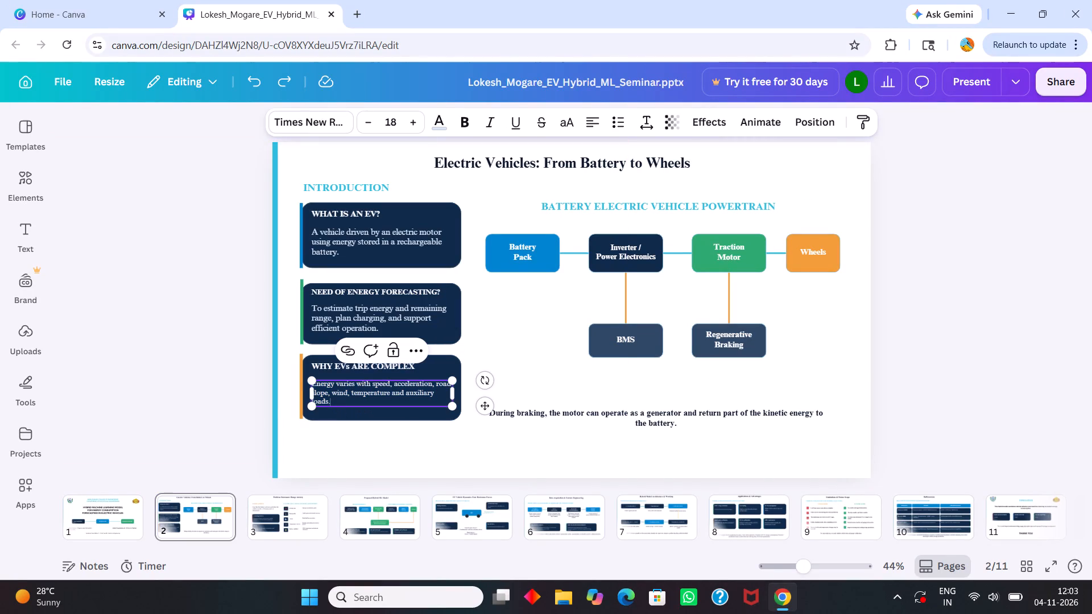
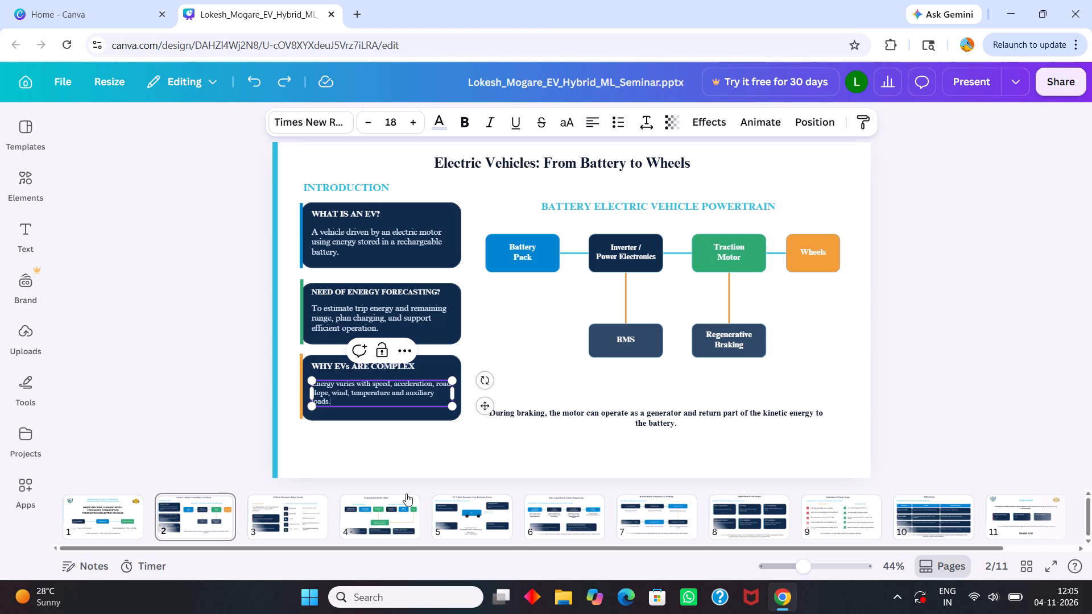
Leave the introduction text on slide 2 and go to slide 3 of the deck.
{"action": "left_click", "coordinate": [299, 520]}
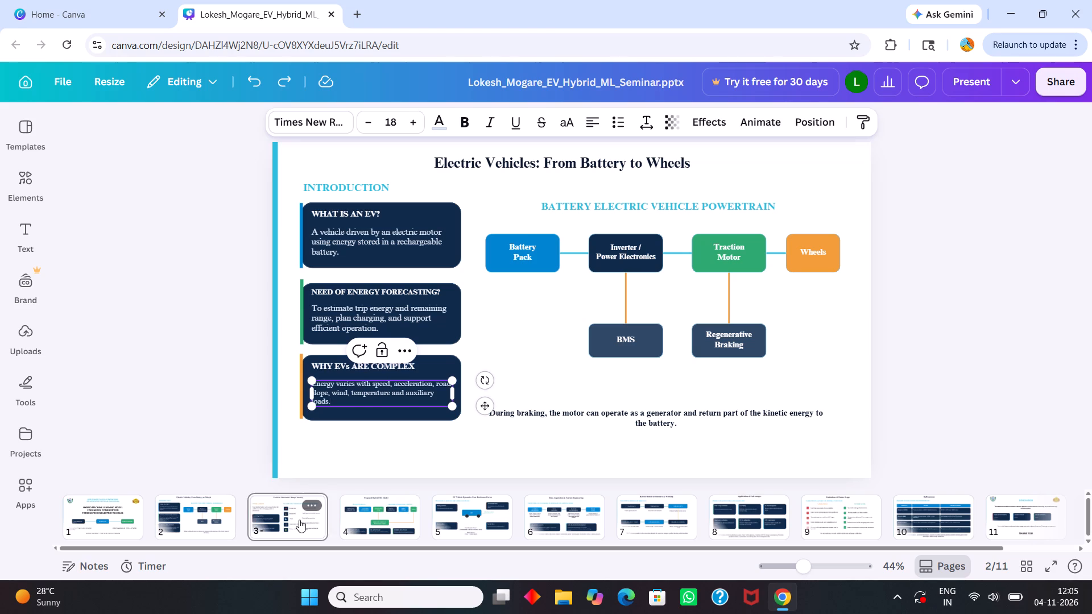